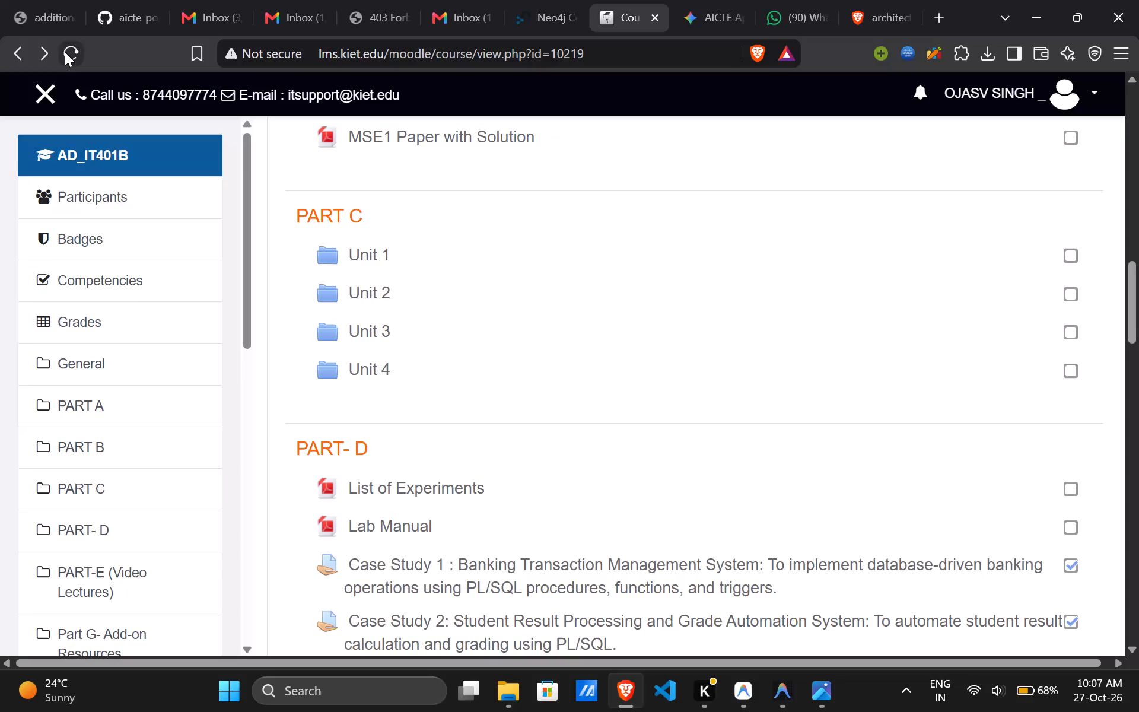
# Reload the AD_IT401B course page and go to its PART B section.
pyautogui.click(65, 52)
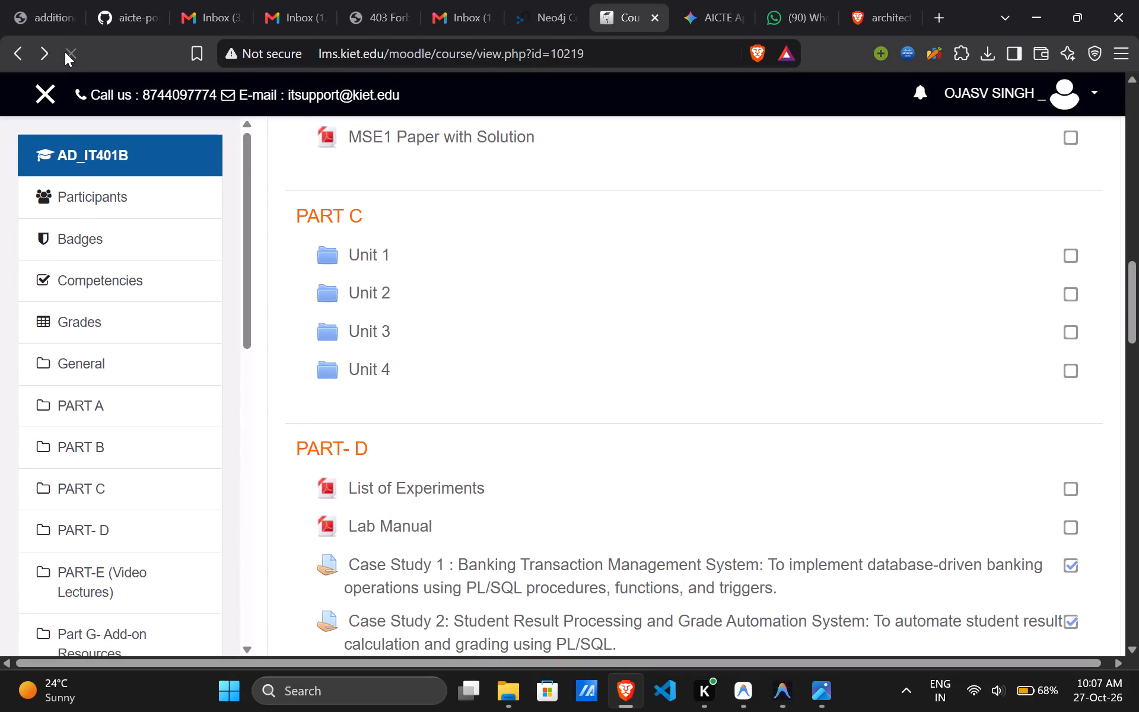
pyautogui.scroll(6, 387, 344)
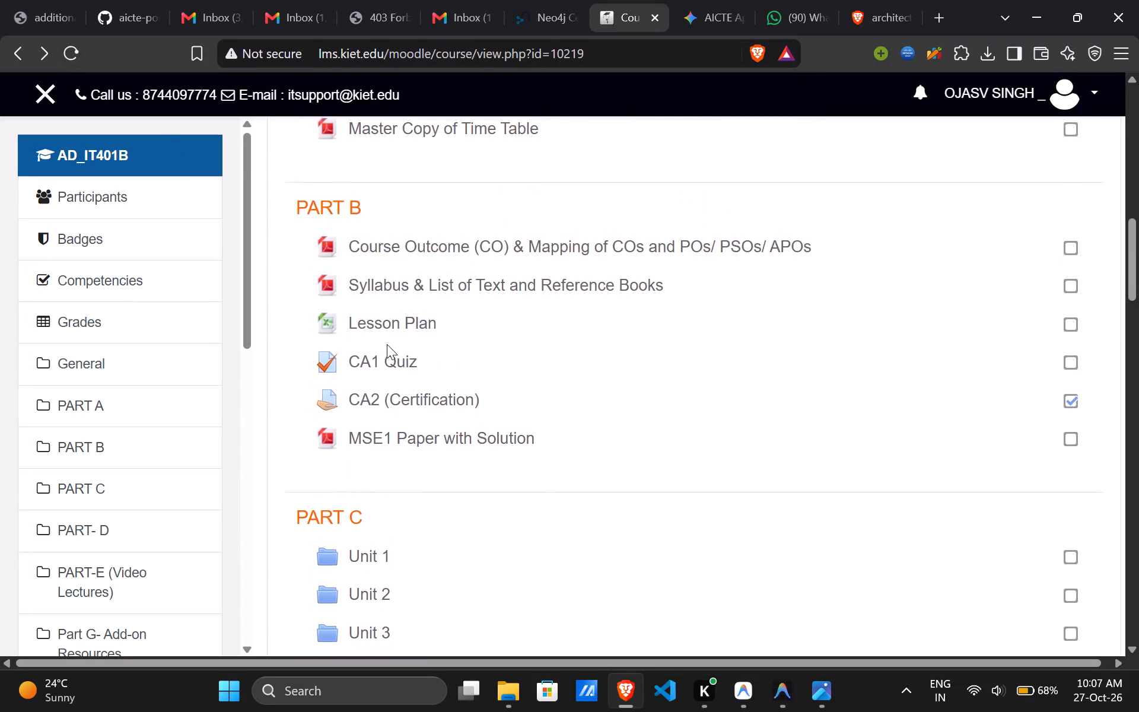
pyautogui.scroll(1, 387, 344)
pyautogui.click(118, 446)
# Look through the enrolled courses under My courses in the course navigation.
pyautogui.scroll(-5, 118, 446)
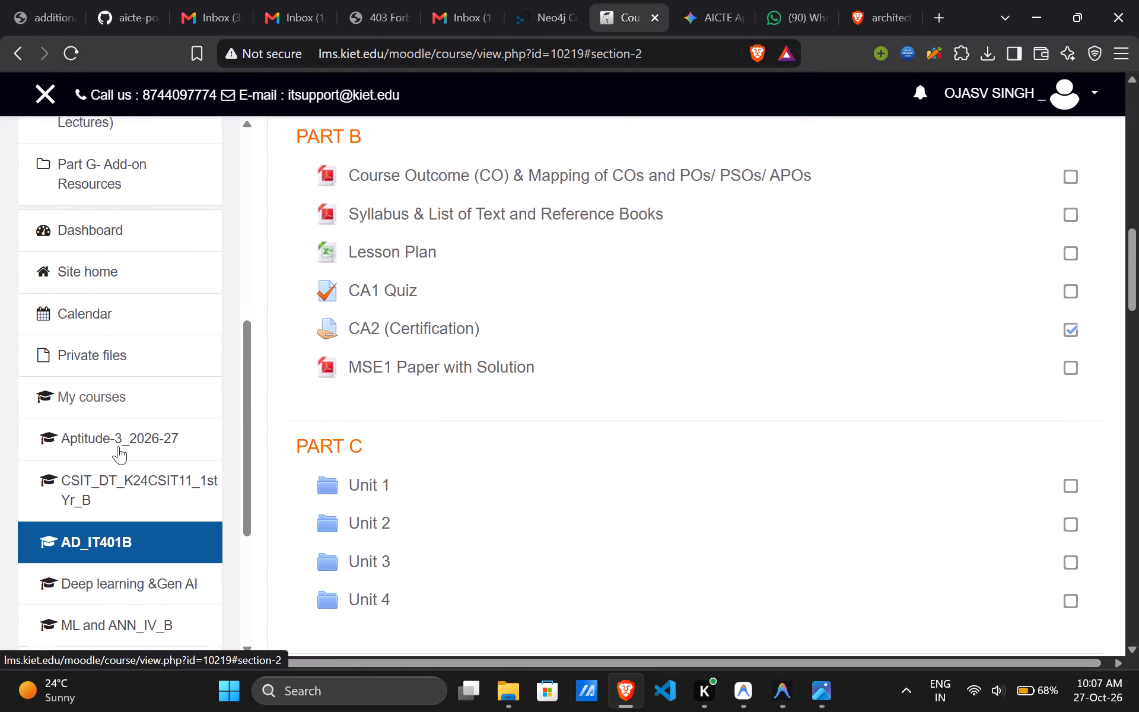
# Open the LMS Dashboard and look over its recently accessed courses and course overview.
pyautogui.click(101, 231)
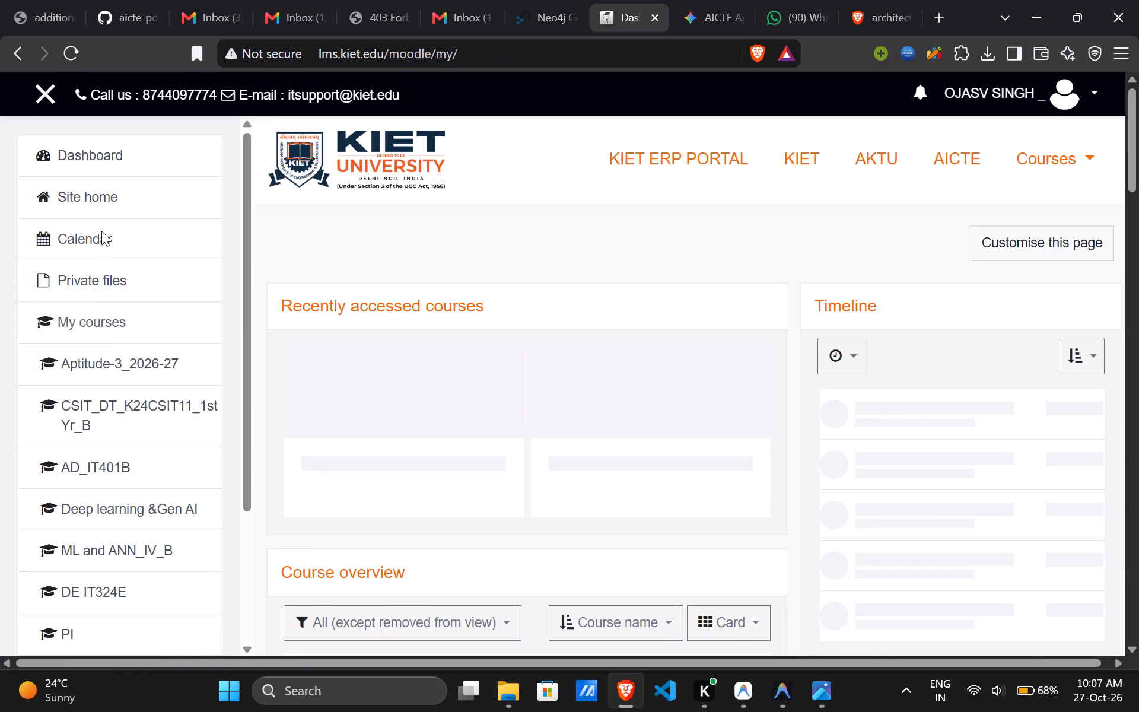
pyautogui.scroll(-2, 490, 463)
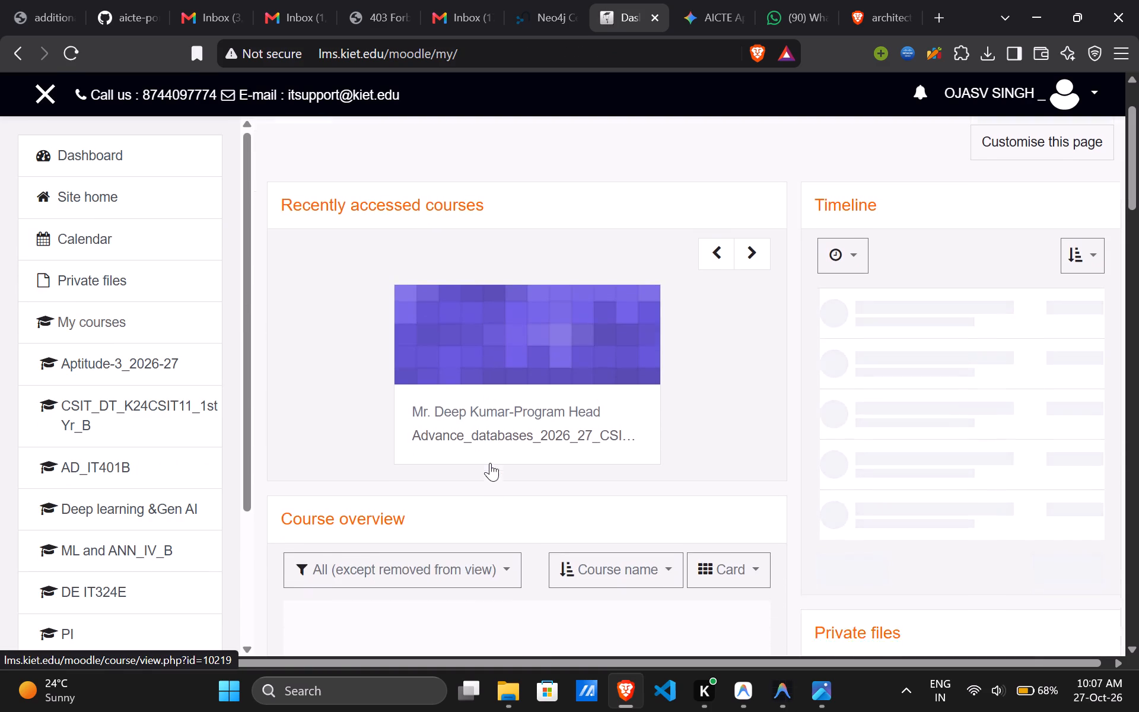
pyautogui.scroll(-2, 490, 463)
pyautogui.scroll(5, 490, 463)
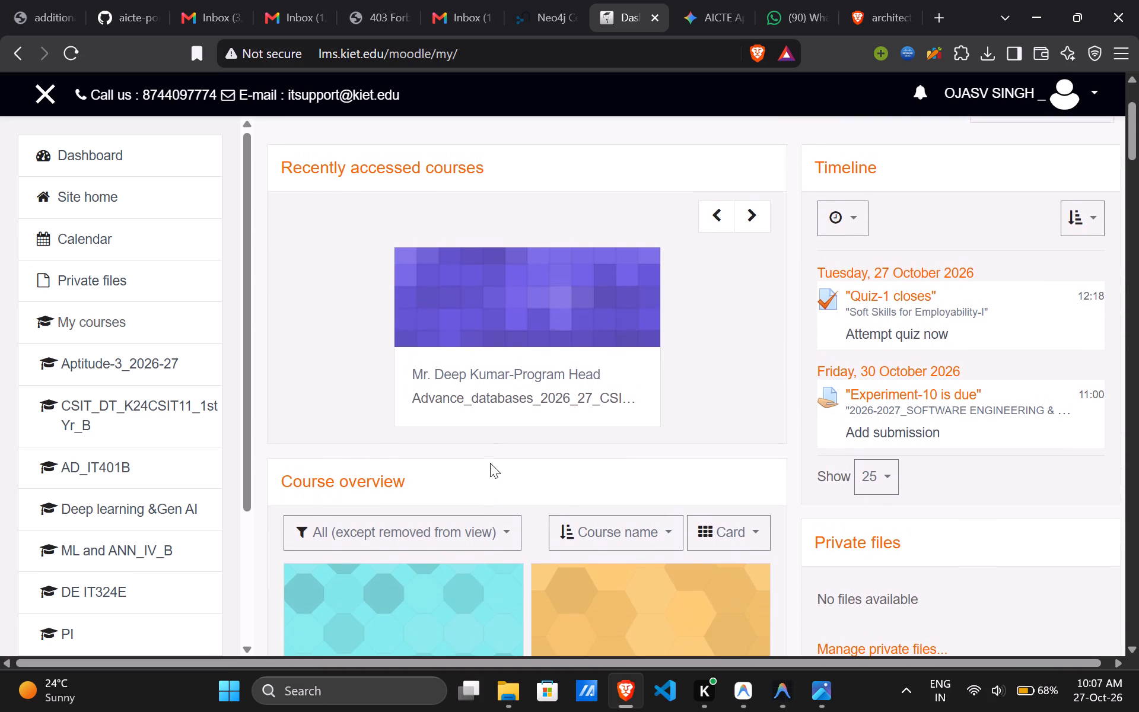
# Search the Dashboard page for "deep" and go to the match on the Deep learning& GenAI 2026-27 V-B course card.
pyautogui.hotkey('ctrl', 'f')
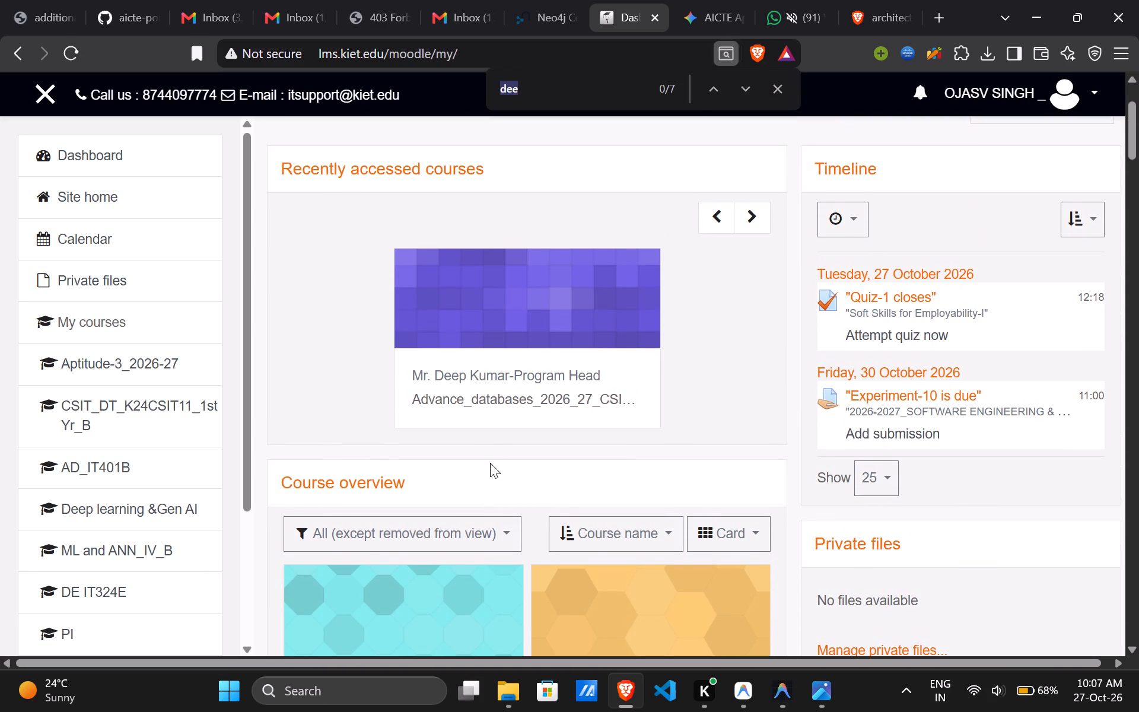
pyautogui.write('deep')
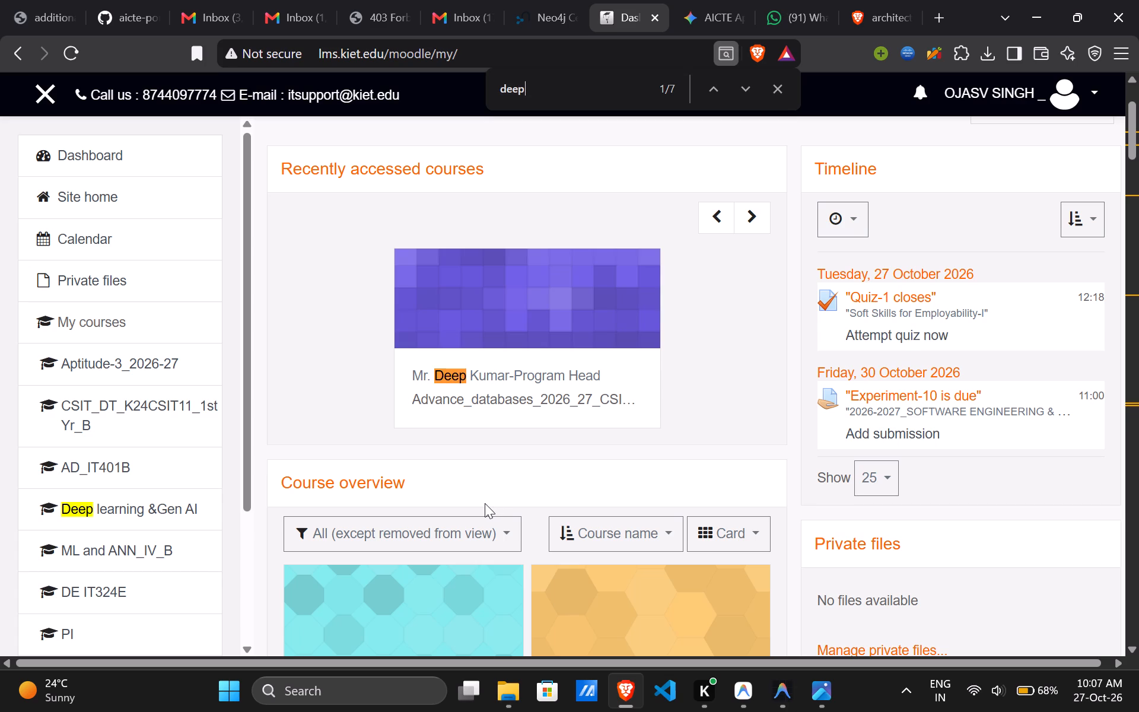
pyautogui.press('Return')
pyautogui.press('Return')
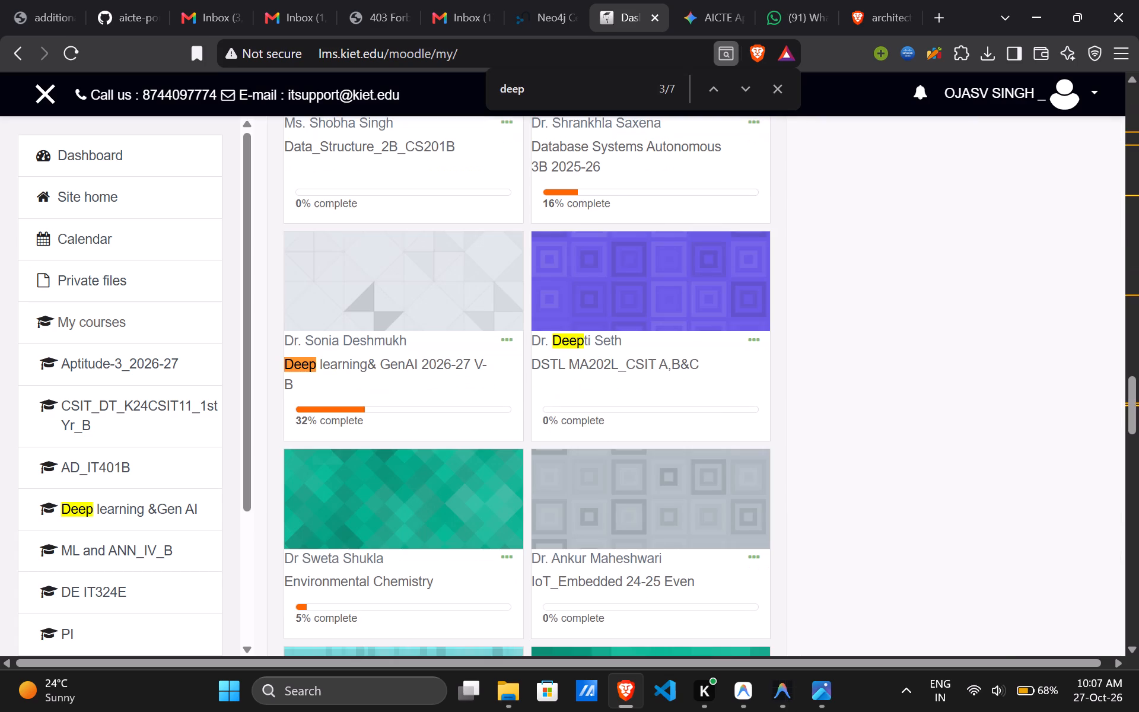
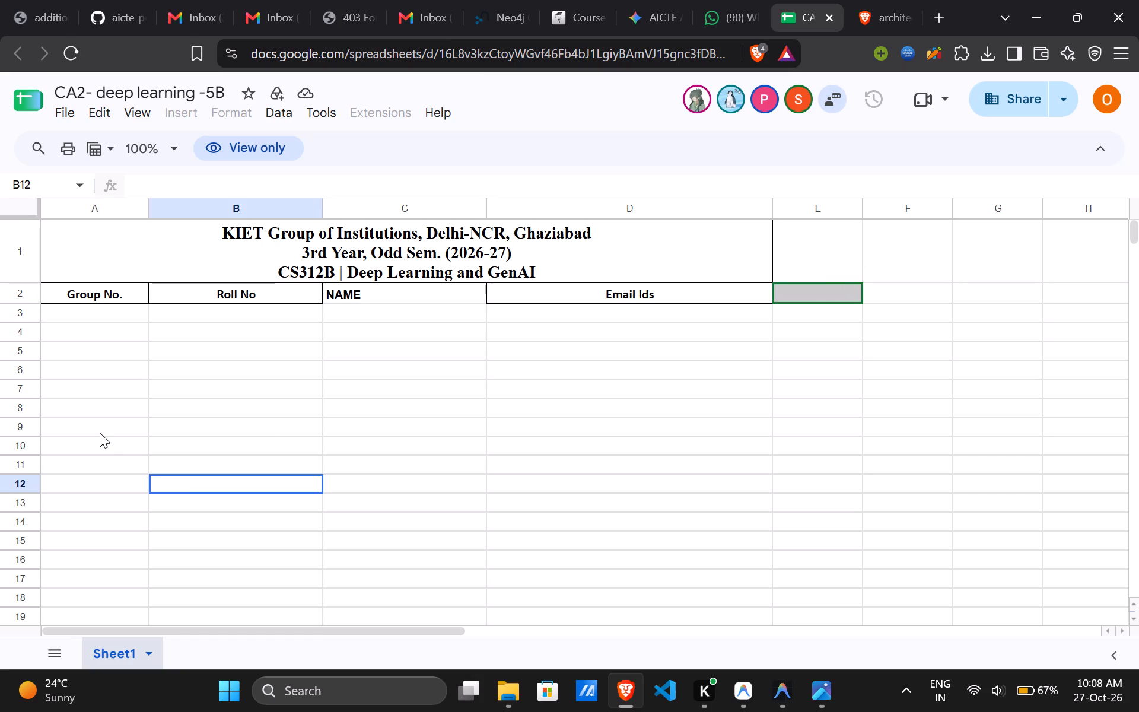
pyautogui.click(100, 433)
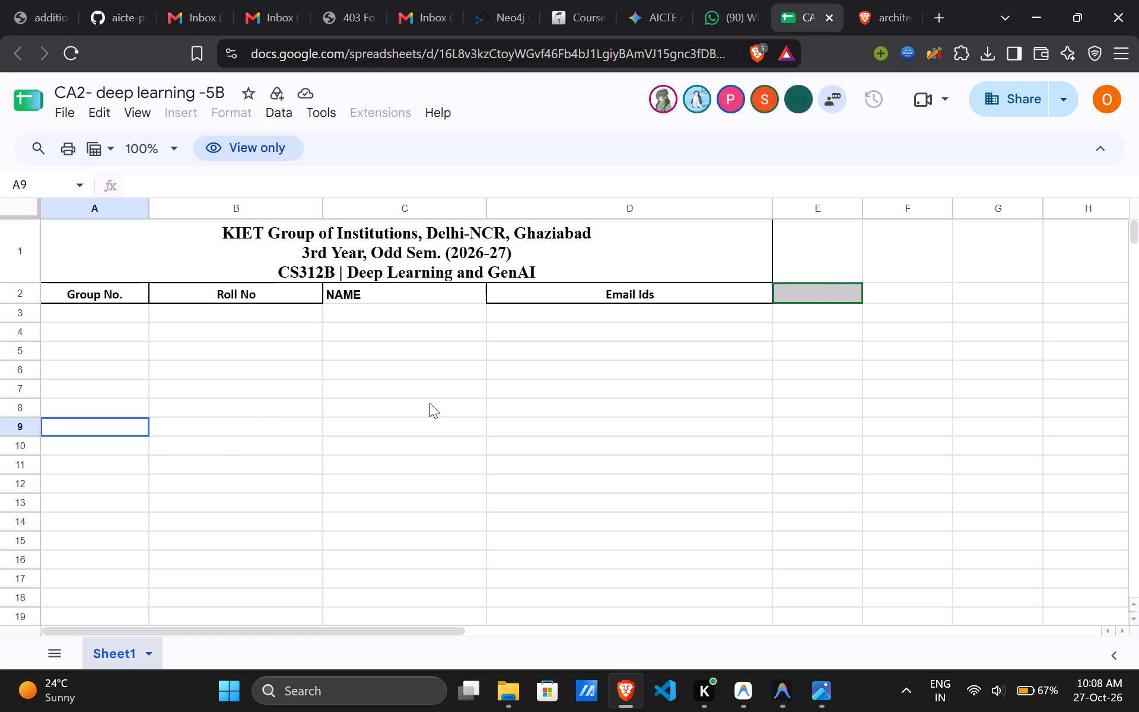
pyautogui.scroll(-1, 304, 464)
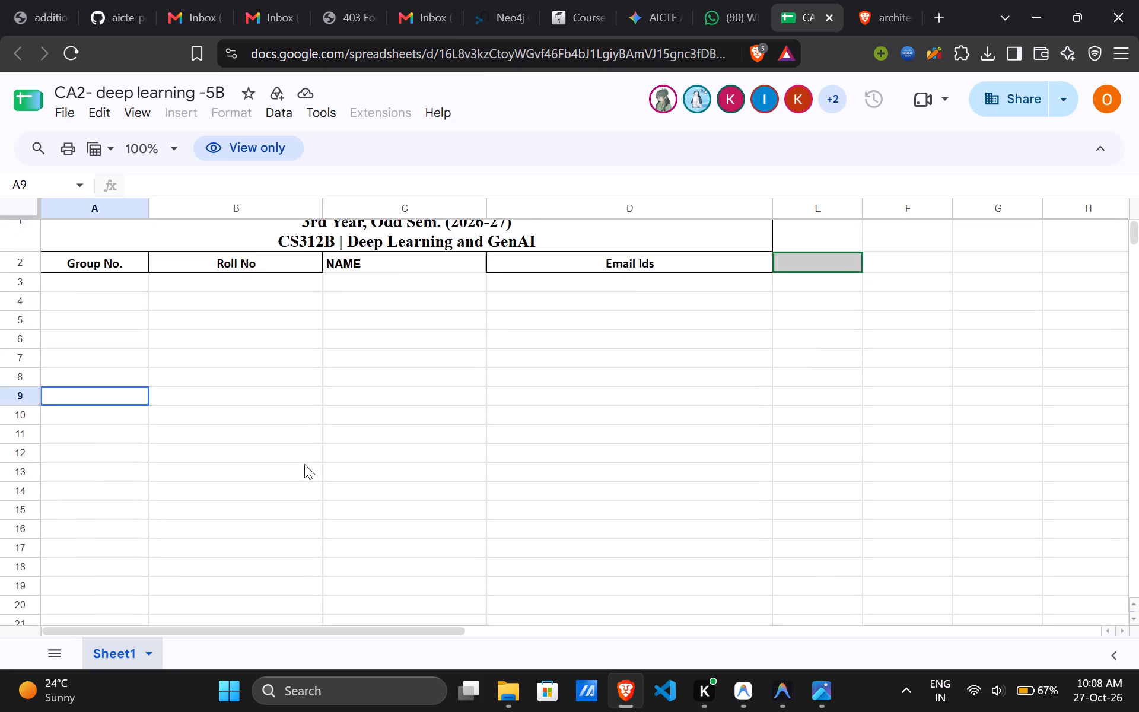
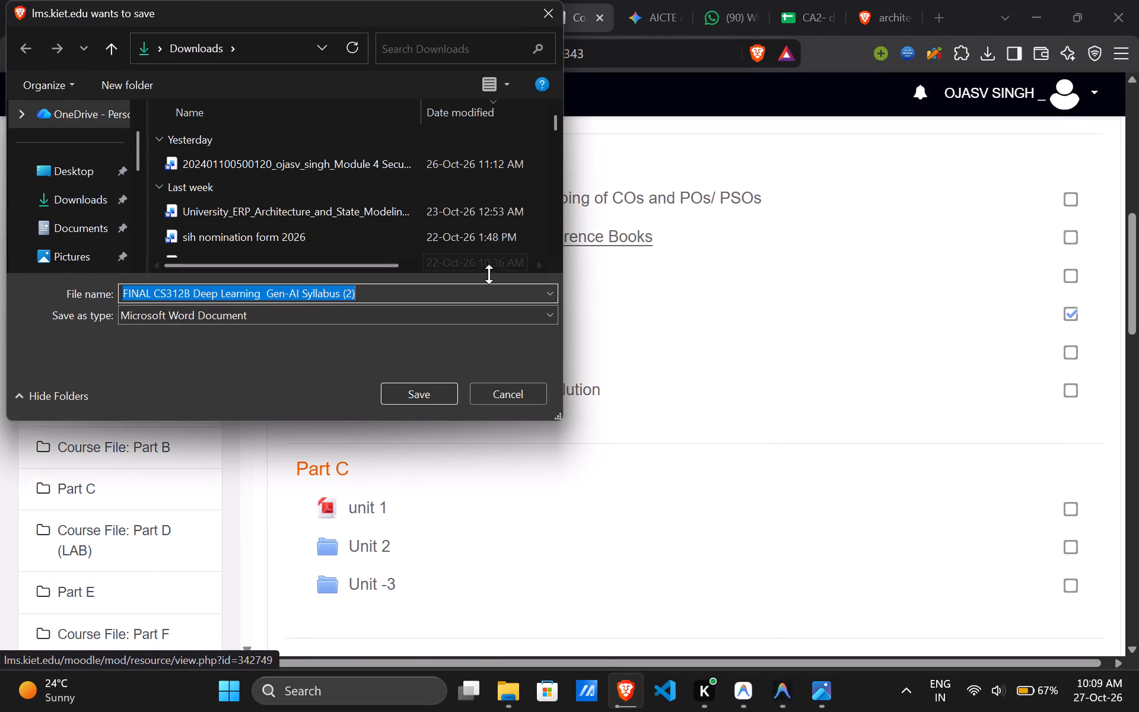
# Save the syllabus in Downloads as "FINAL CS312B Deep Learning Gen-AI Syllabus", replacing the existing copy, and keep the blocked download.
pyautogui.click(438, 288)
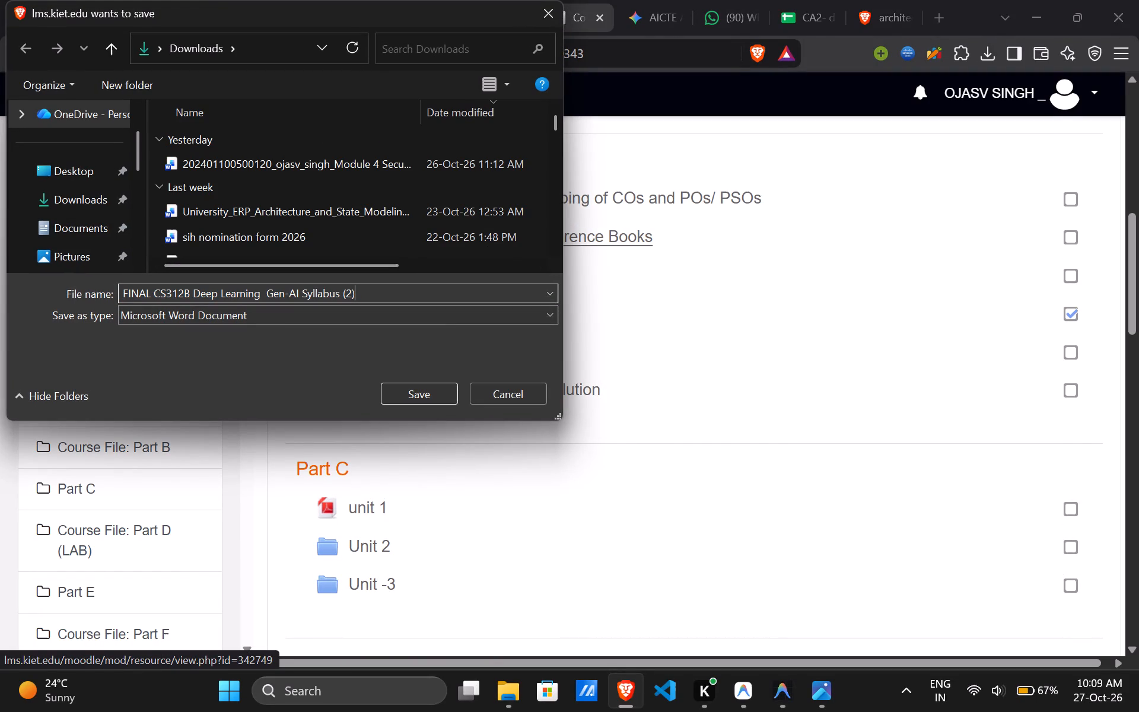
pyautogui.press('BackSpace')
pyautogui.press('BackSpace')
pyautogui.press('BackSpace')
pyautogui.press('Return')
pyautogui.press('Left')
pyautogui.press('Return')
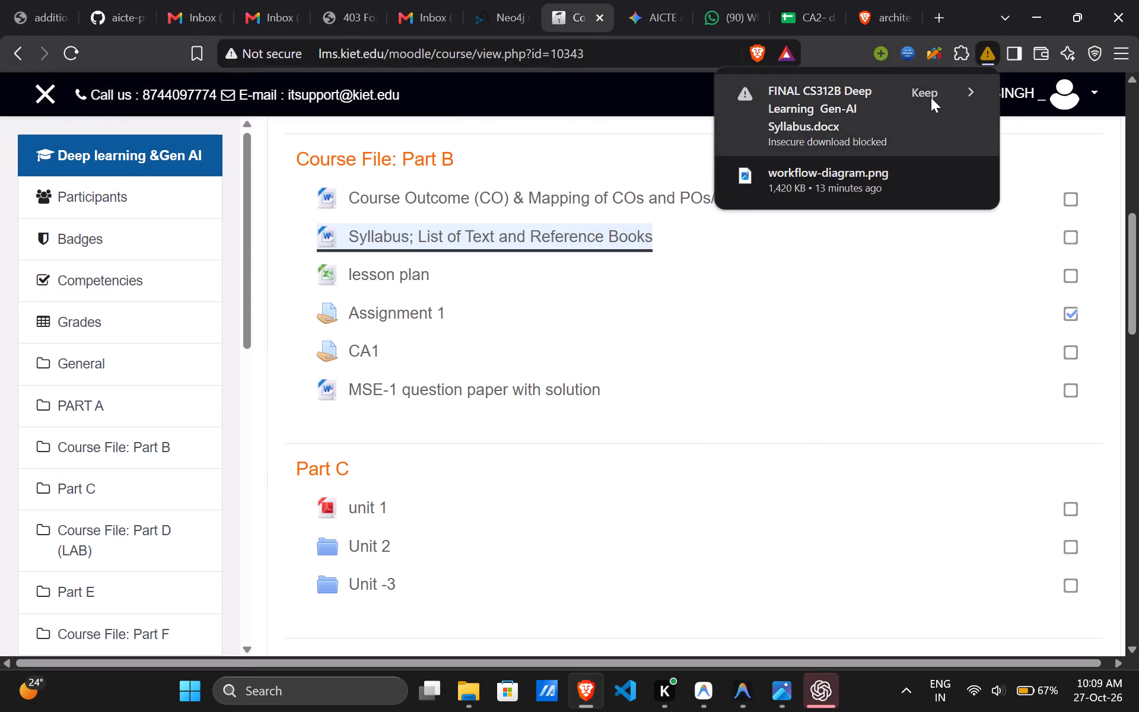
pyautogui.click(931, 97)
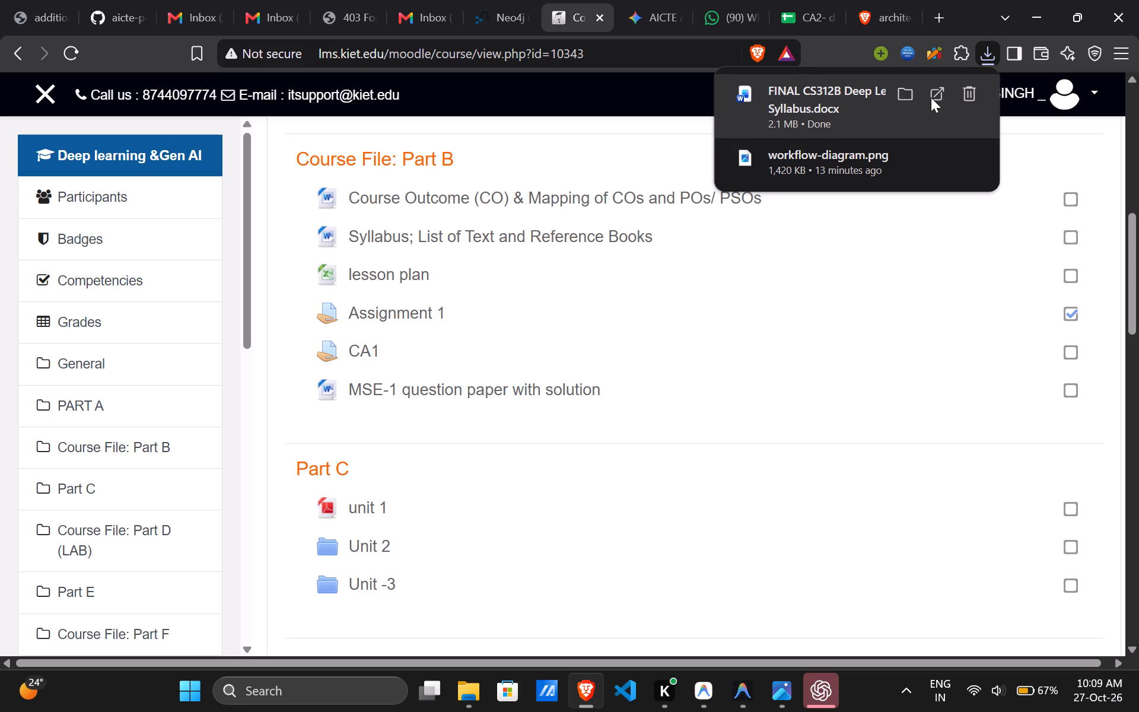
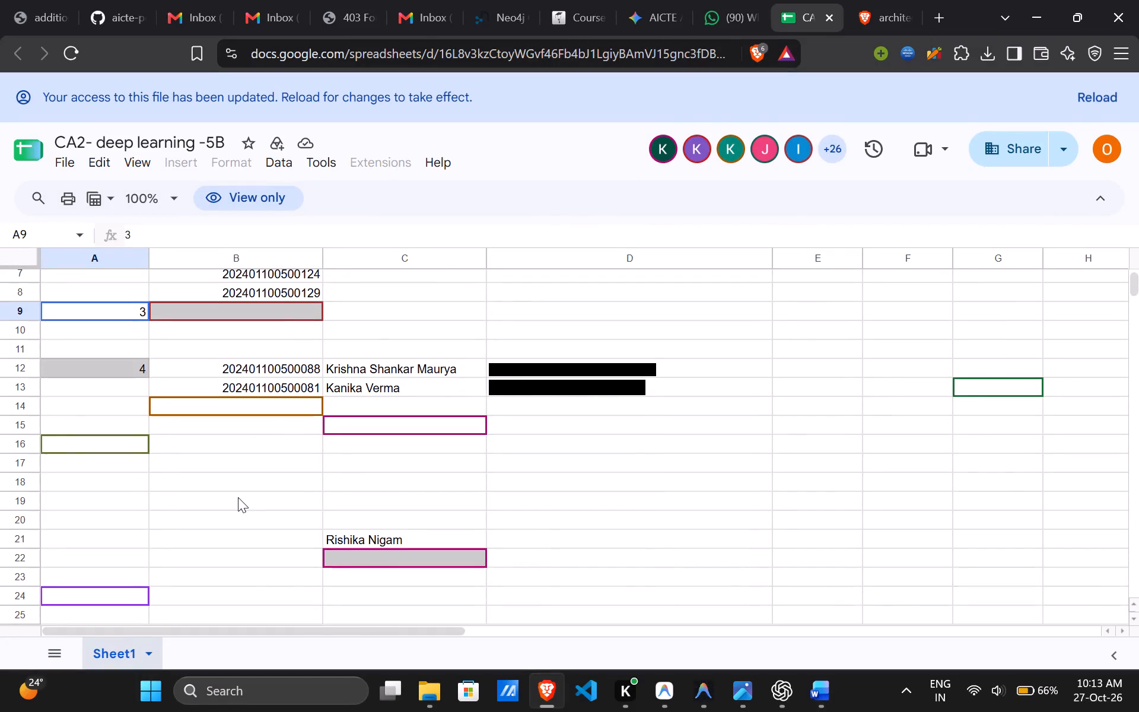
# Look through the group entries in the CA2 deep learning sheet for a free block of rows.
pyautogui.scroll(-1, 238, 497)
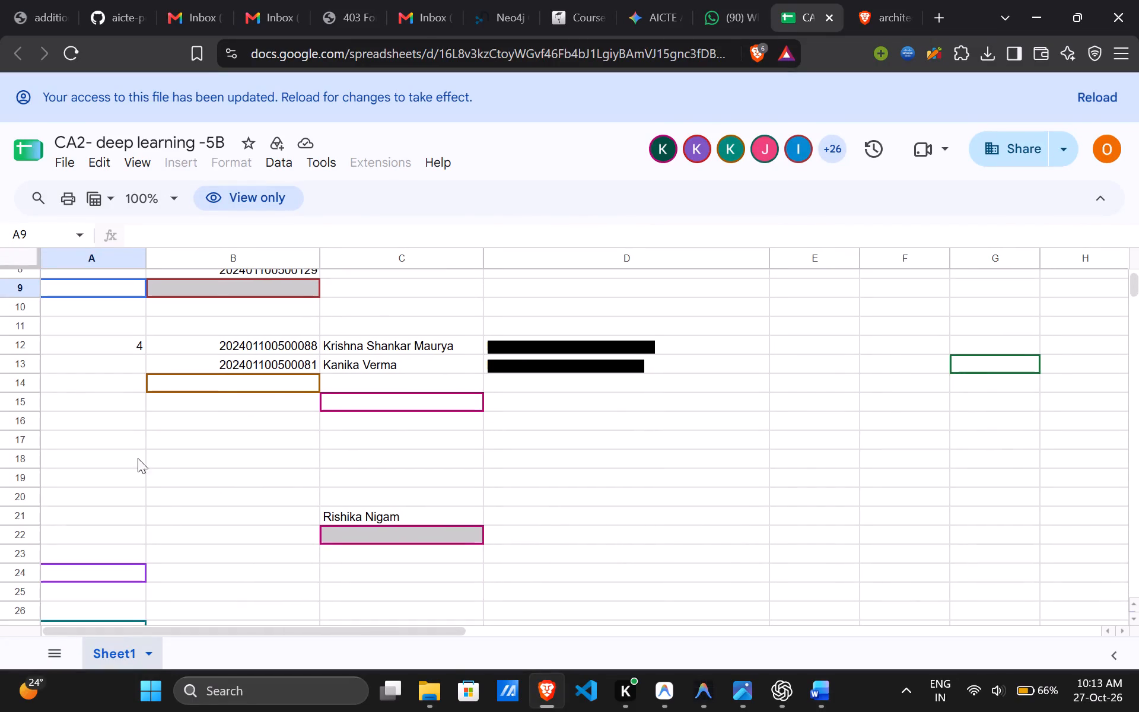
pyautogui.scroll(1, 155, 492)
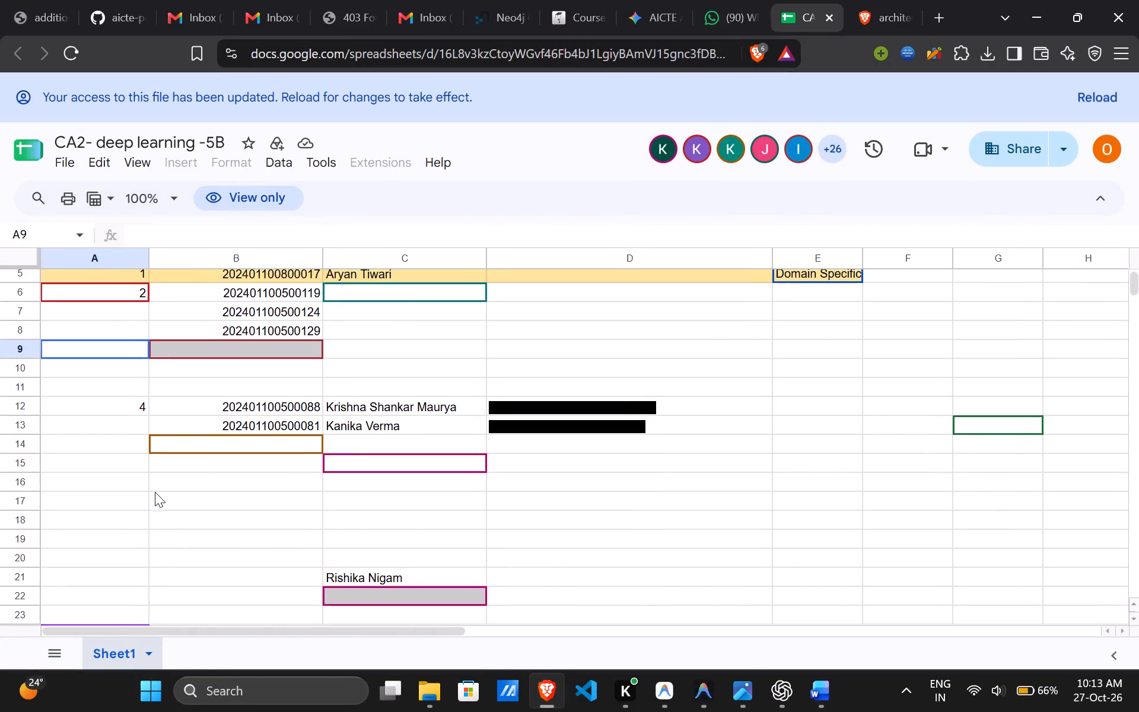
pyautogui.scroll(1, 155, 492)
pyautogui.scroll(-3, 155, 492)
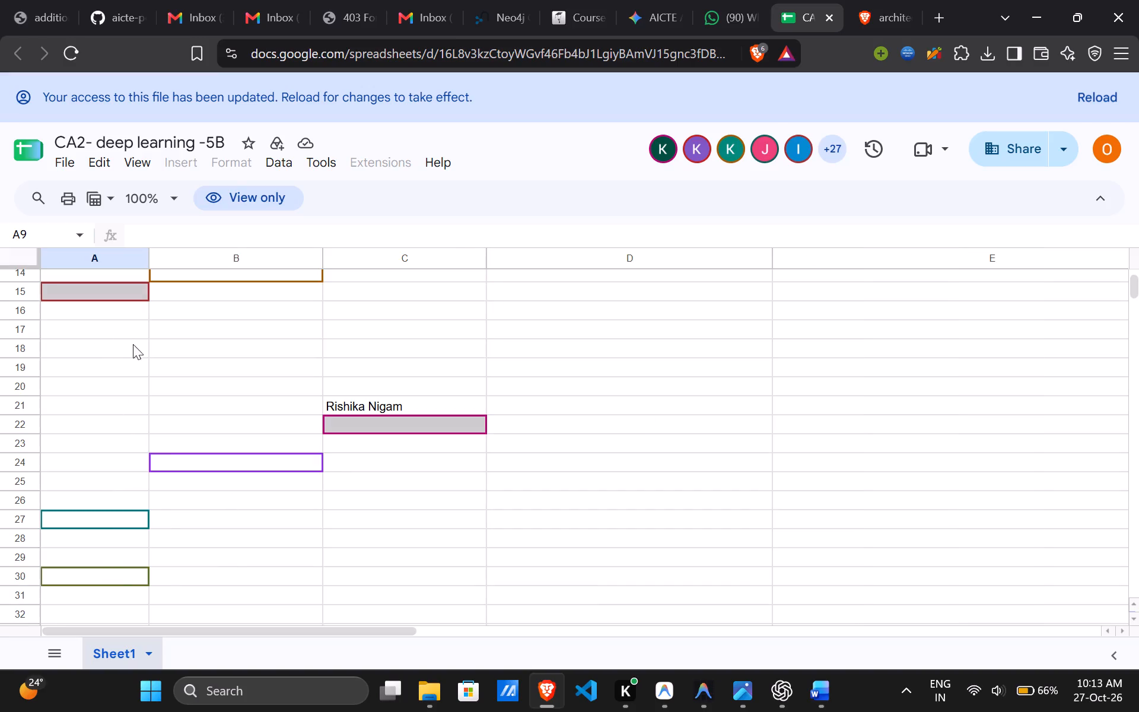
pyautogui.scroll(1, 164, 440)
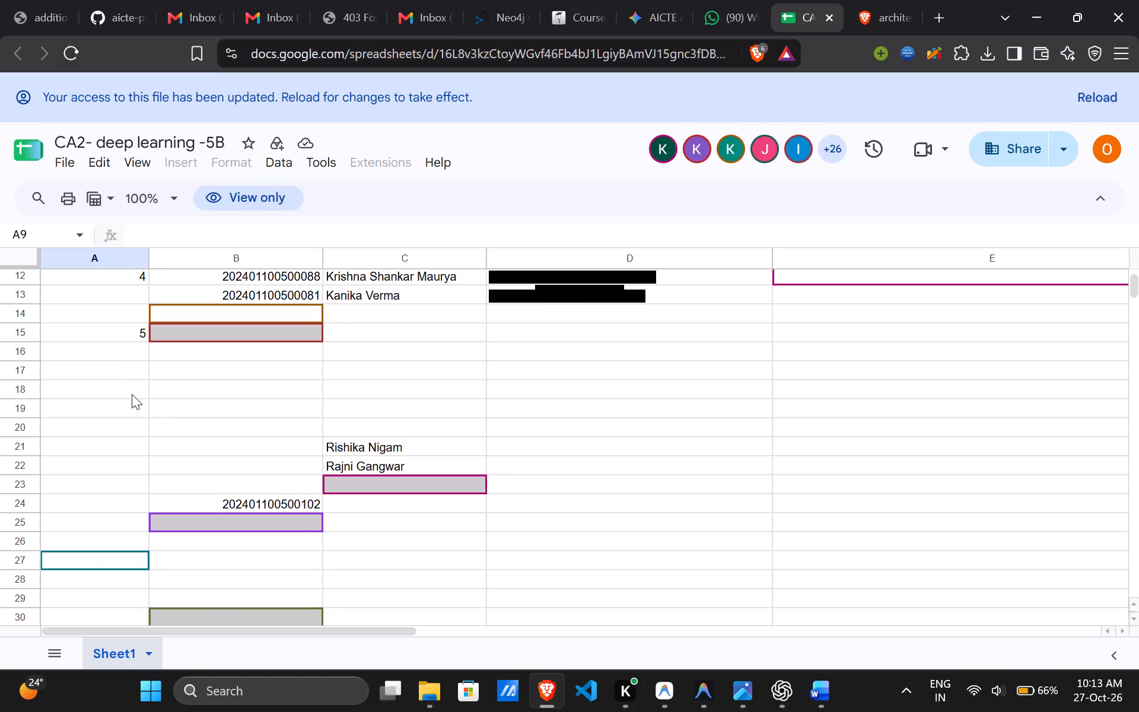
pyautogui.scroll(2, 145, 488)
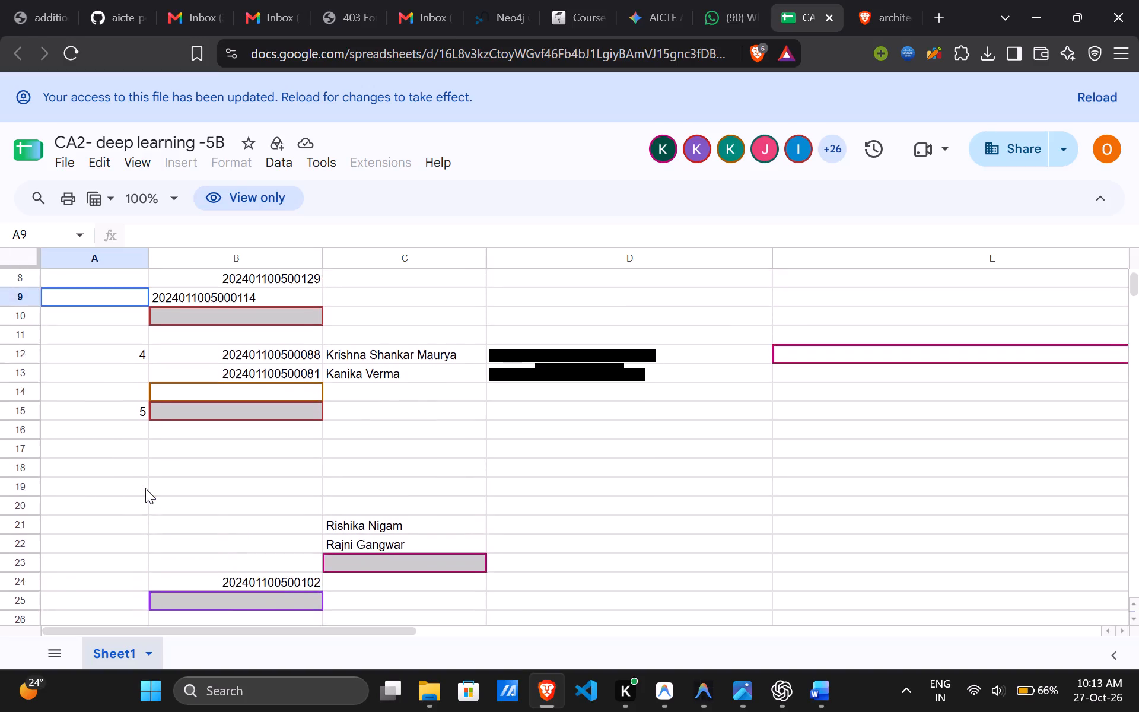
pyautogui.scroll(2, 145, 488)
pyautogui.scroll(-1, 145, 488)
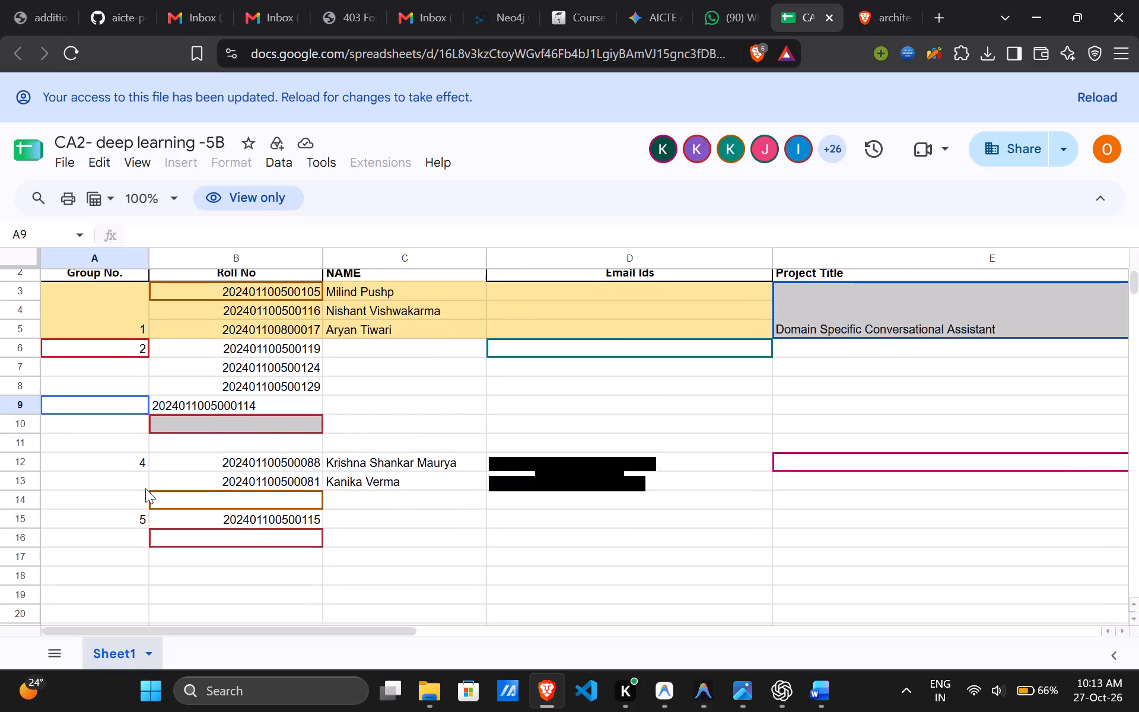
pyautogui.scroll(-2, 145, 488)
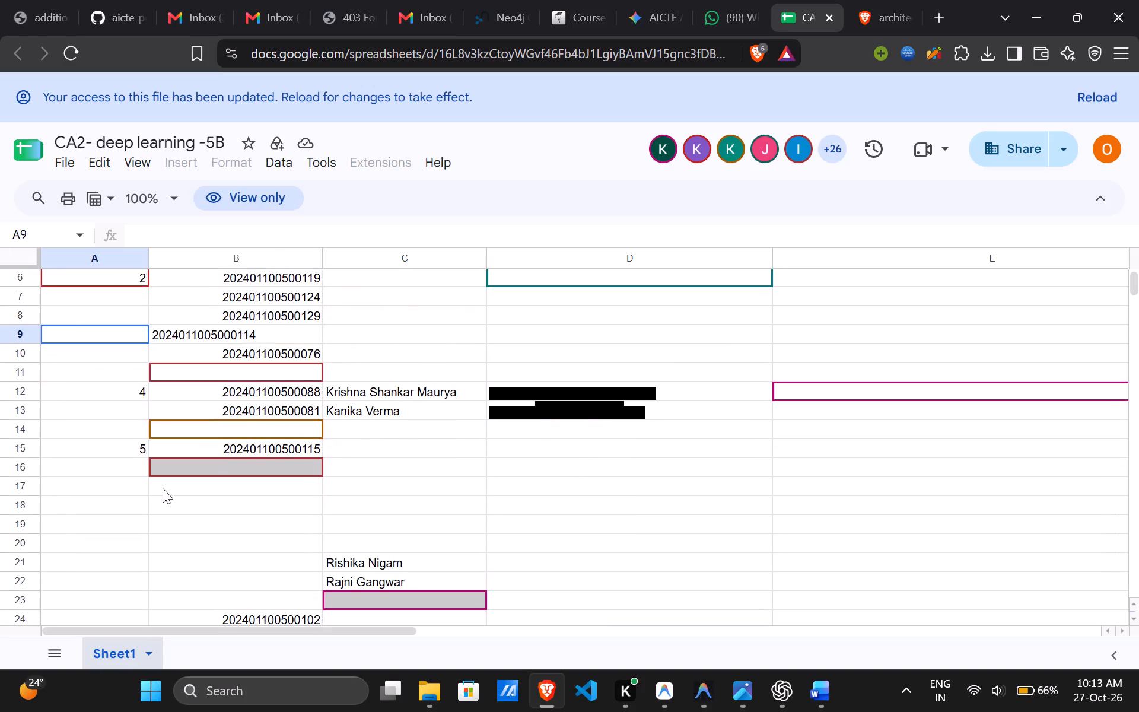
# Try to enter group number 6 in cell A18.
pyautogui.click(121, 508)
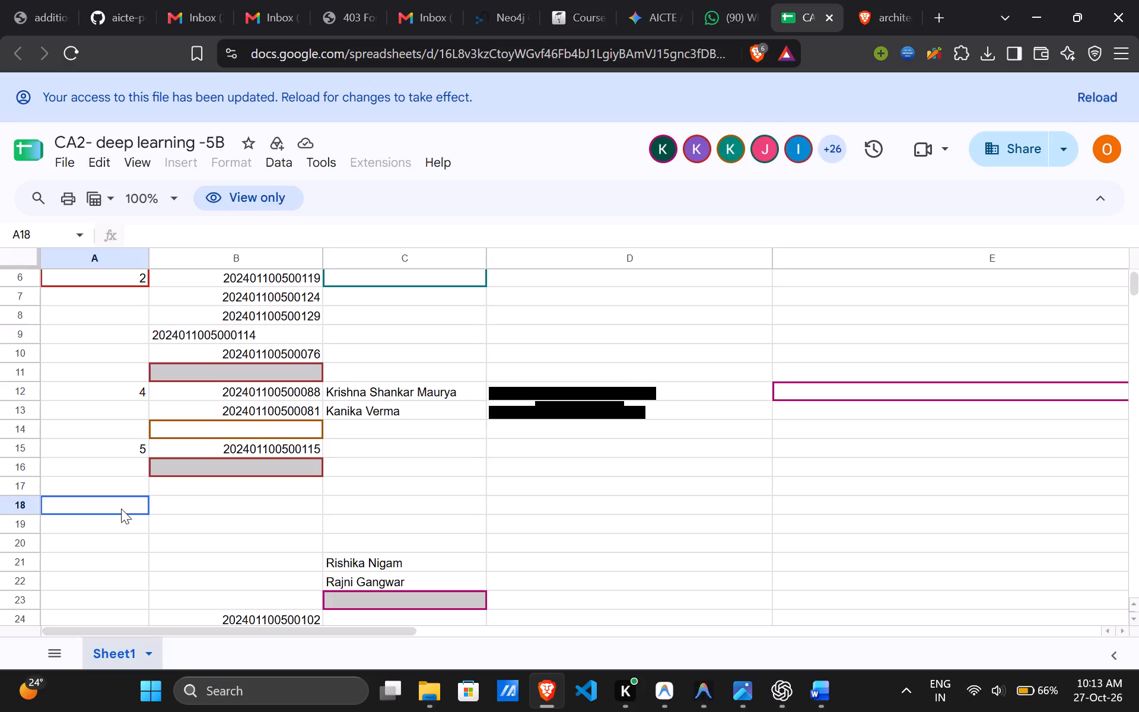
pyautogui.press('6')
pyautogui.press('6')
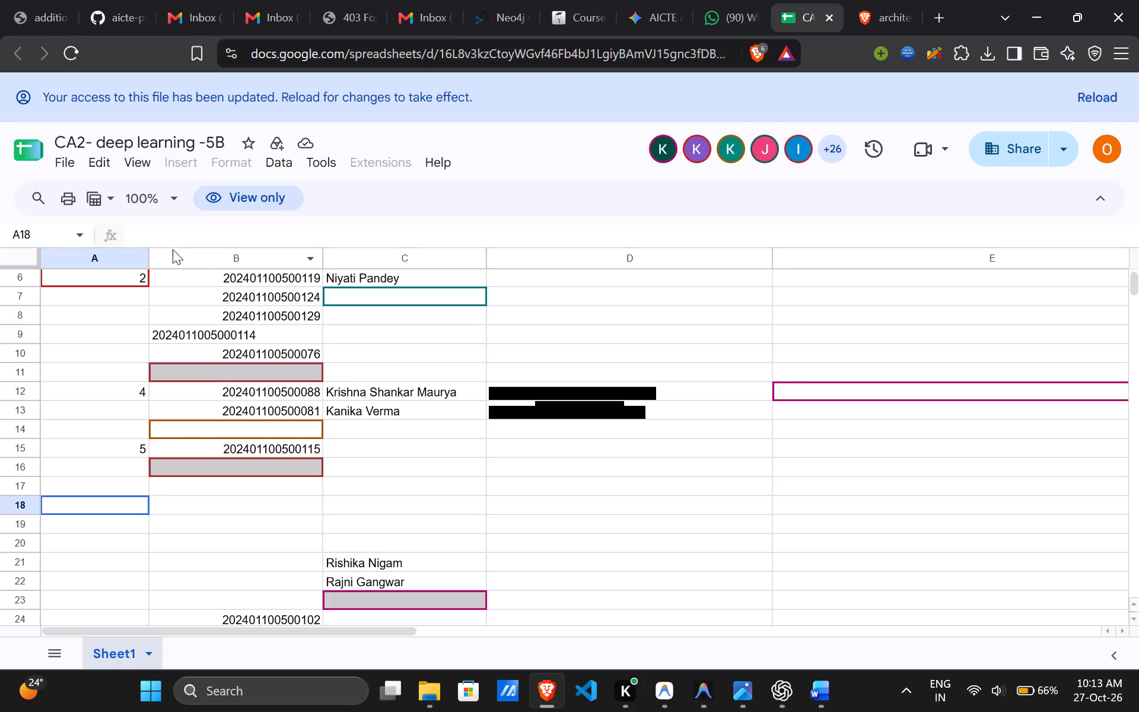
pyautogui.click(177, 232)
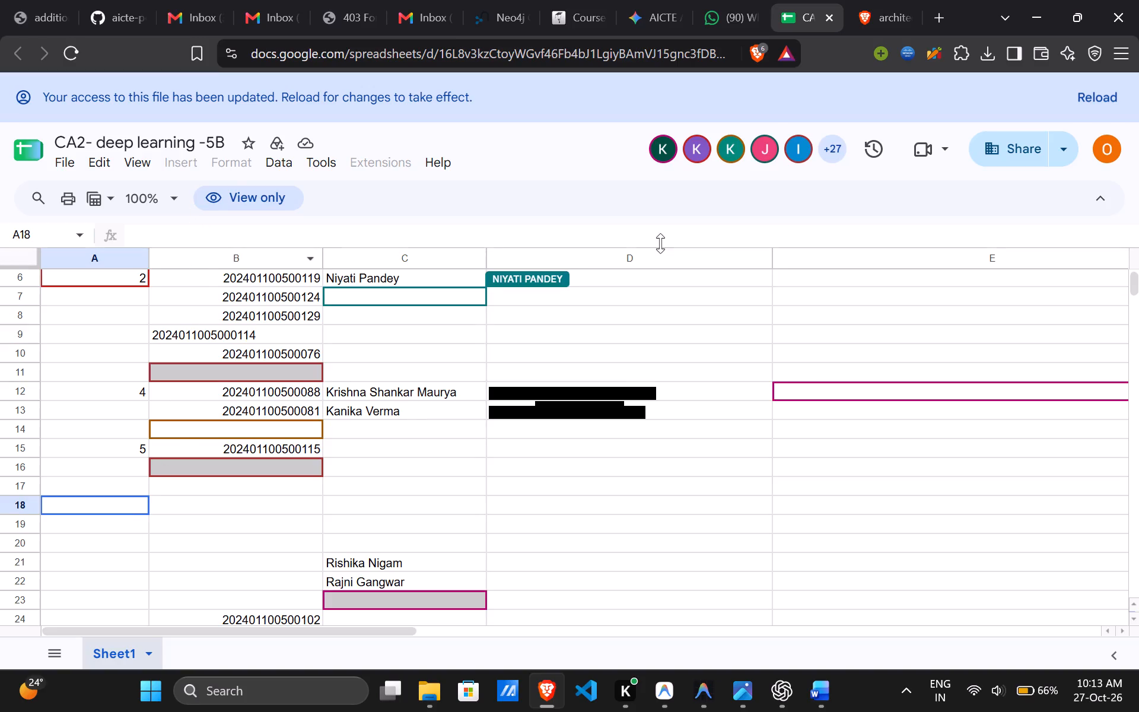
# Reload the spreadsheet to apply the updated file access.
pyautogui.click(1100, 107)
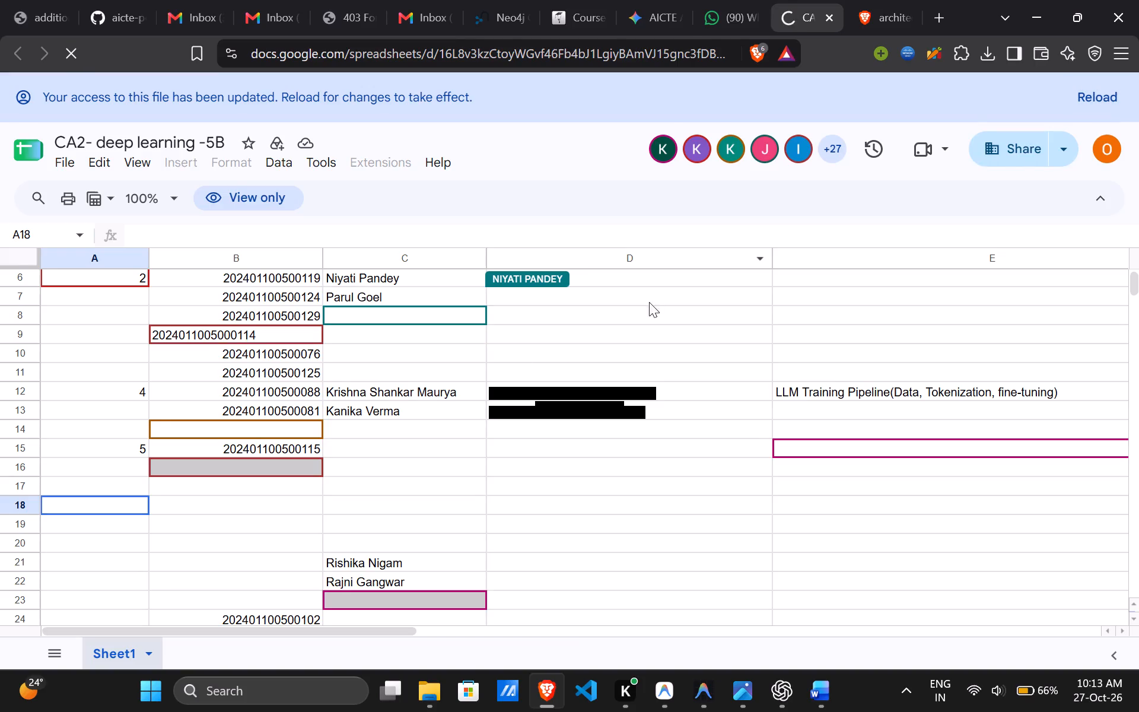
# Enter group number 6 in cell A18.
pyautogui.scroll(-1, 206, 557)
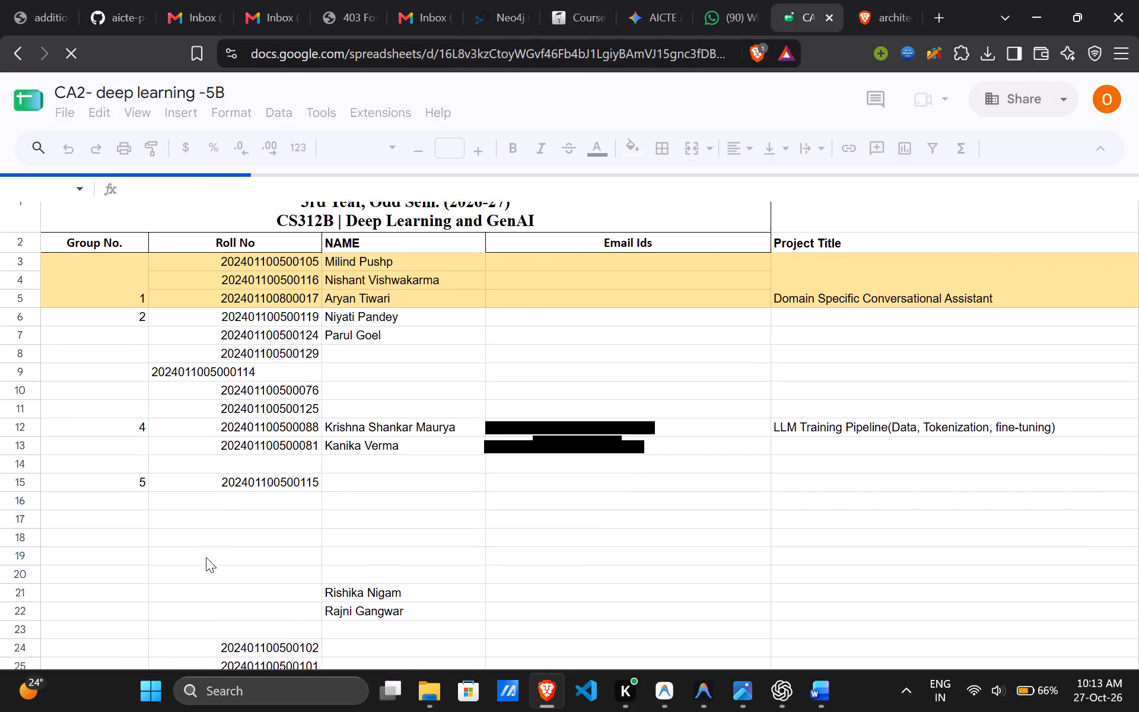
pyautogui.scroll(-1, 206, 557)
pyautogui.scroll(-1, 118, 514)
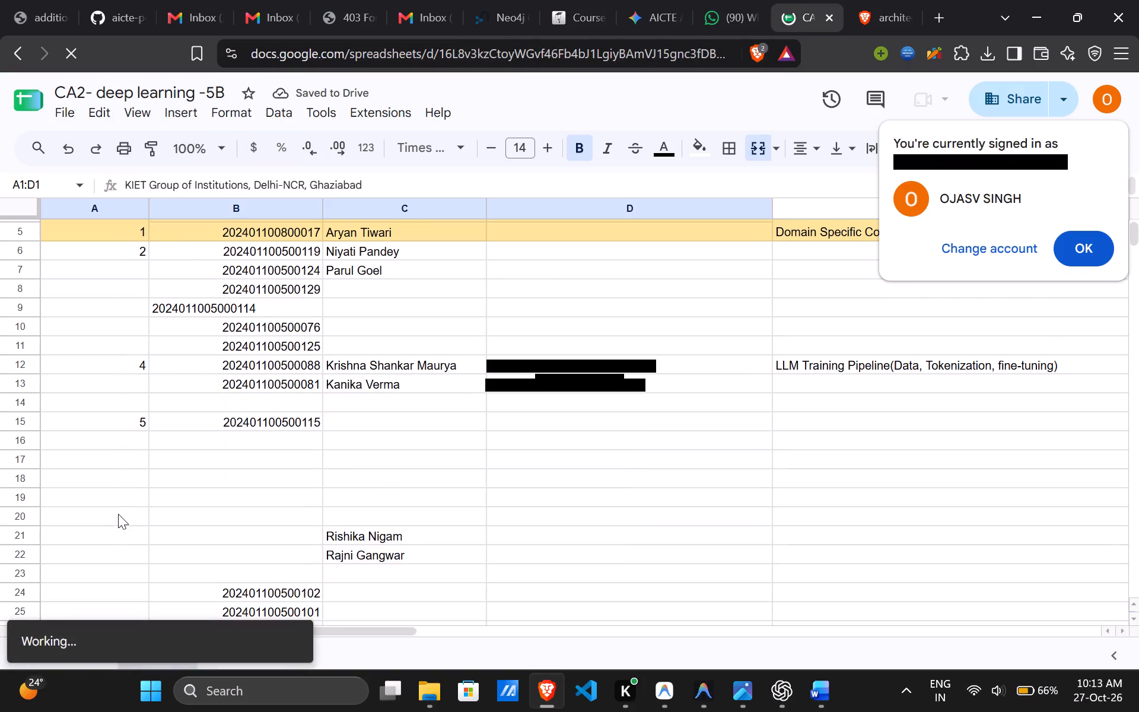
pyautogui.click(118, 473)
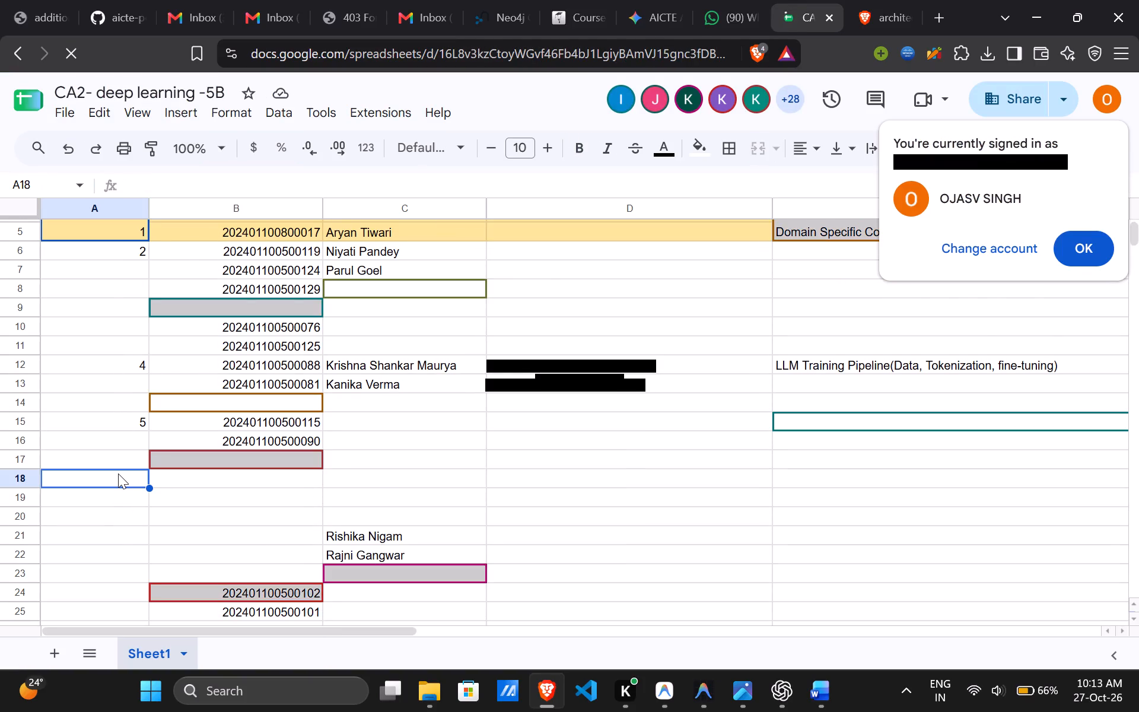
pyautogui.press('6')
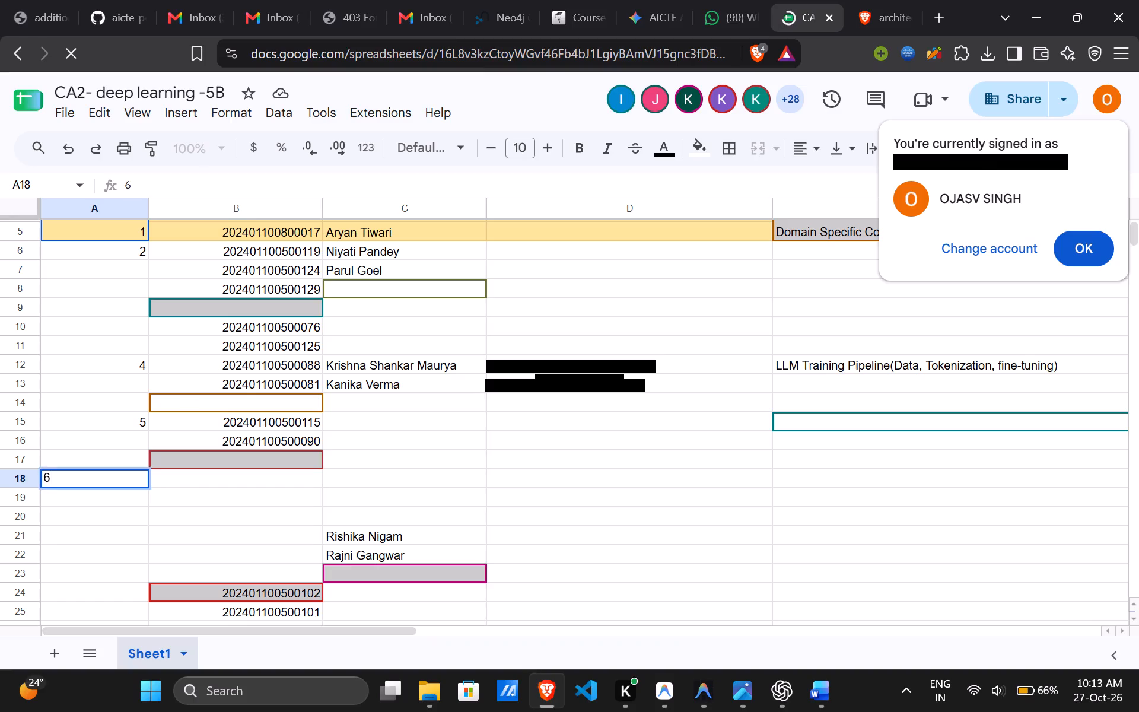
pyautogui.press('Right')
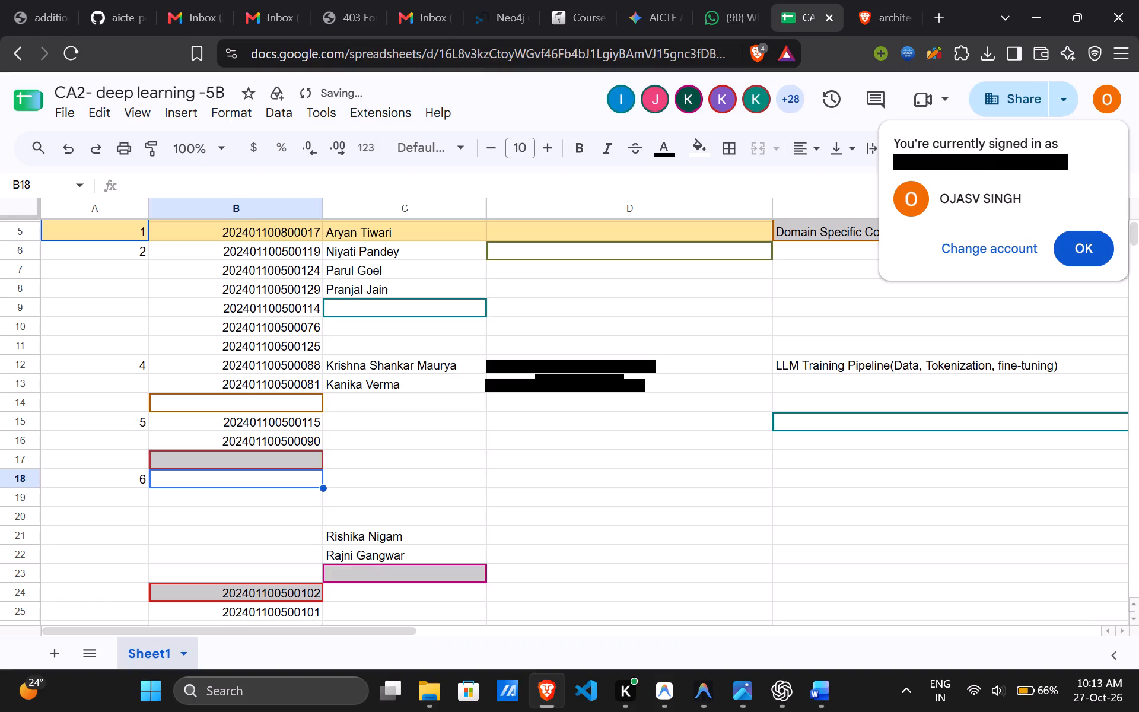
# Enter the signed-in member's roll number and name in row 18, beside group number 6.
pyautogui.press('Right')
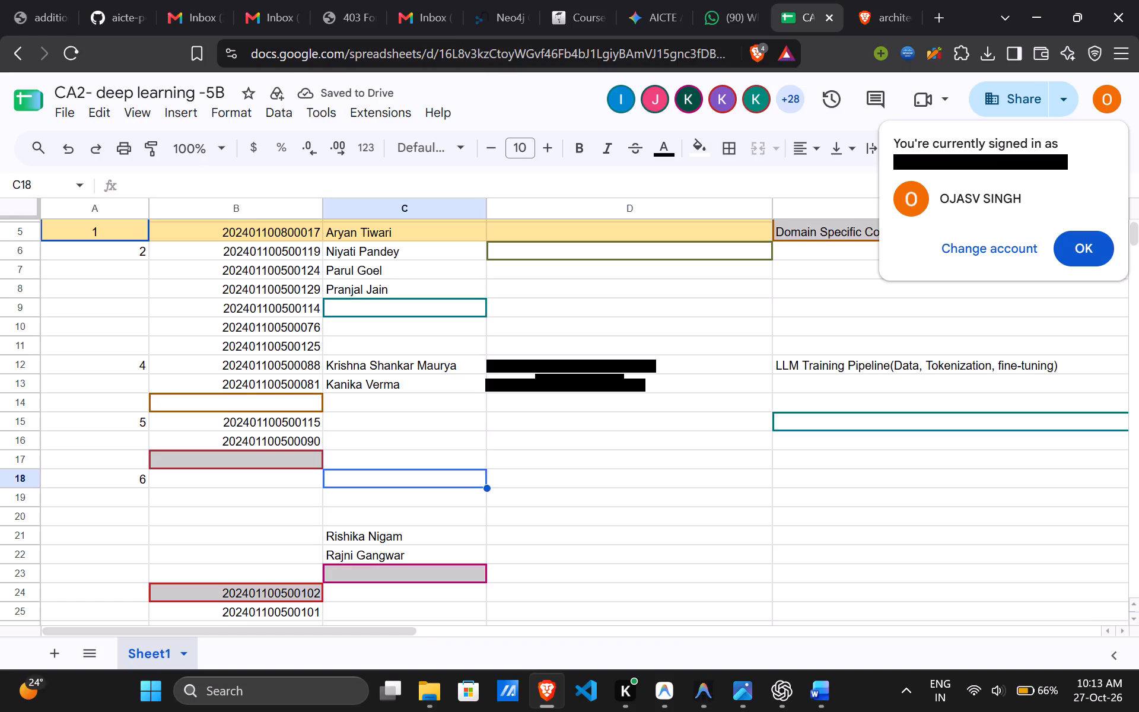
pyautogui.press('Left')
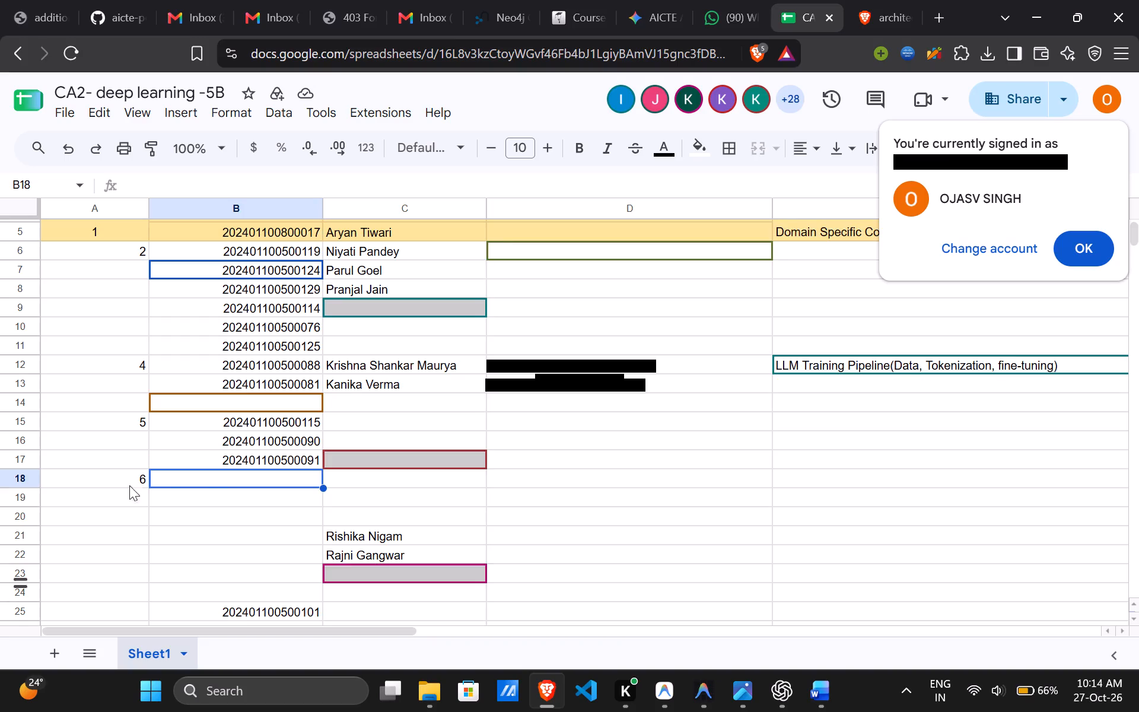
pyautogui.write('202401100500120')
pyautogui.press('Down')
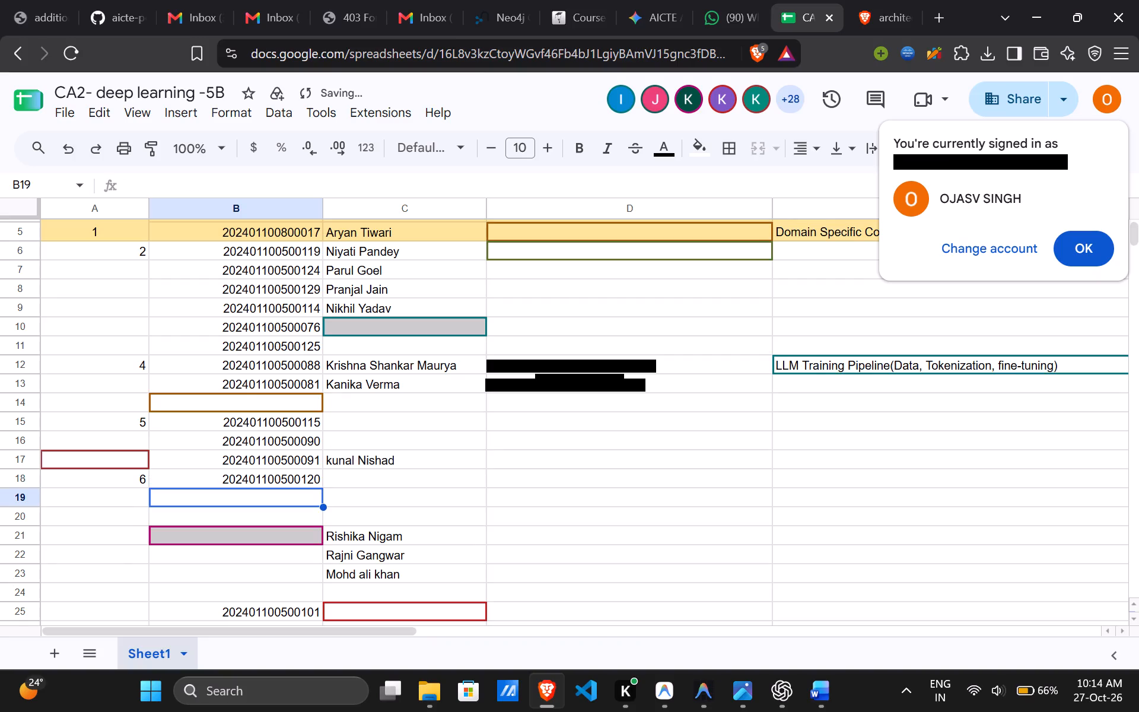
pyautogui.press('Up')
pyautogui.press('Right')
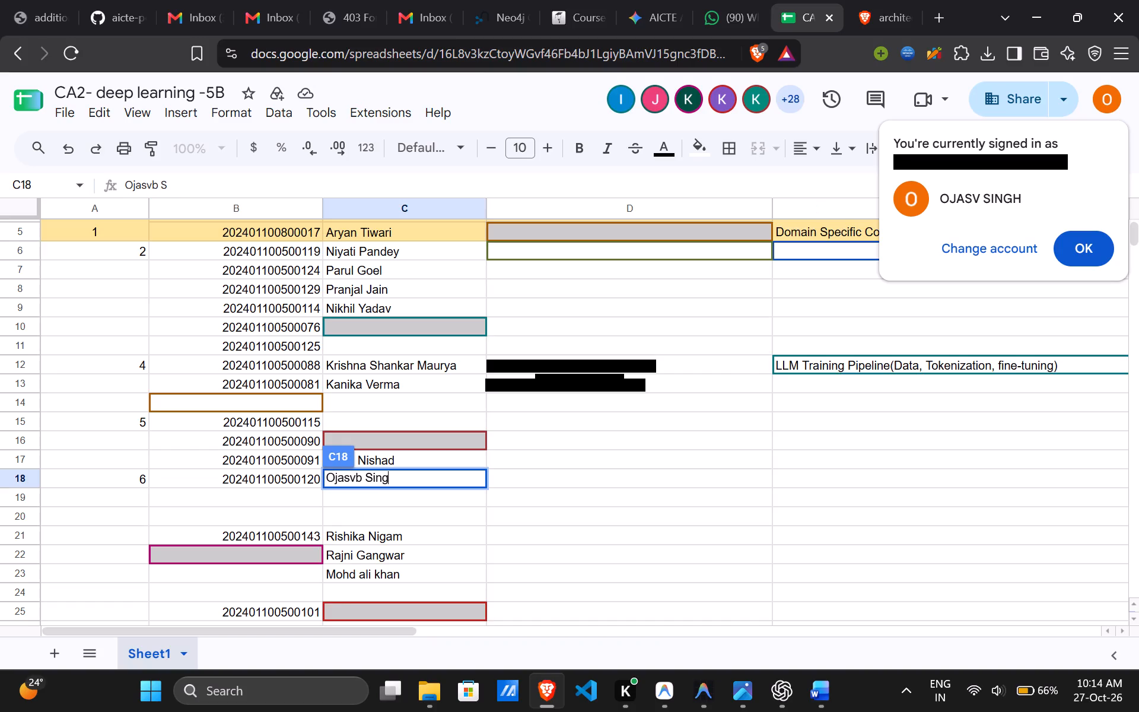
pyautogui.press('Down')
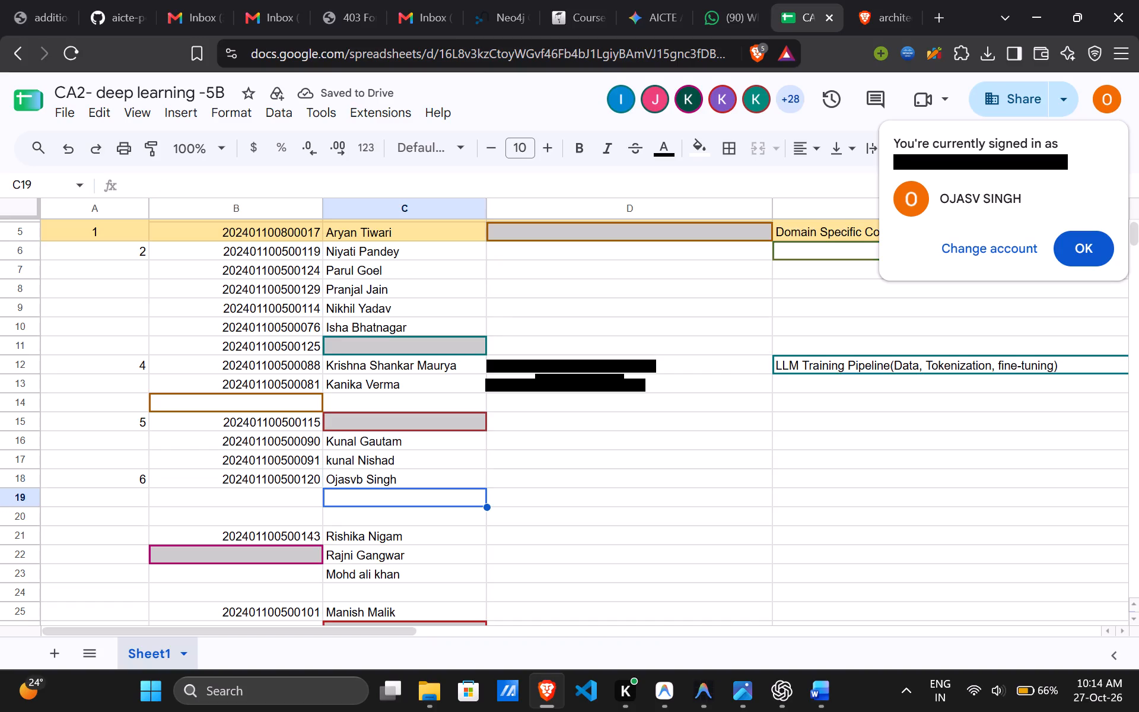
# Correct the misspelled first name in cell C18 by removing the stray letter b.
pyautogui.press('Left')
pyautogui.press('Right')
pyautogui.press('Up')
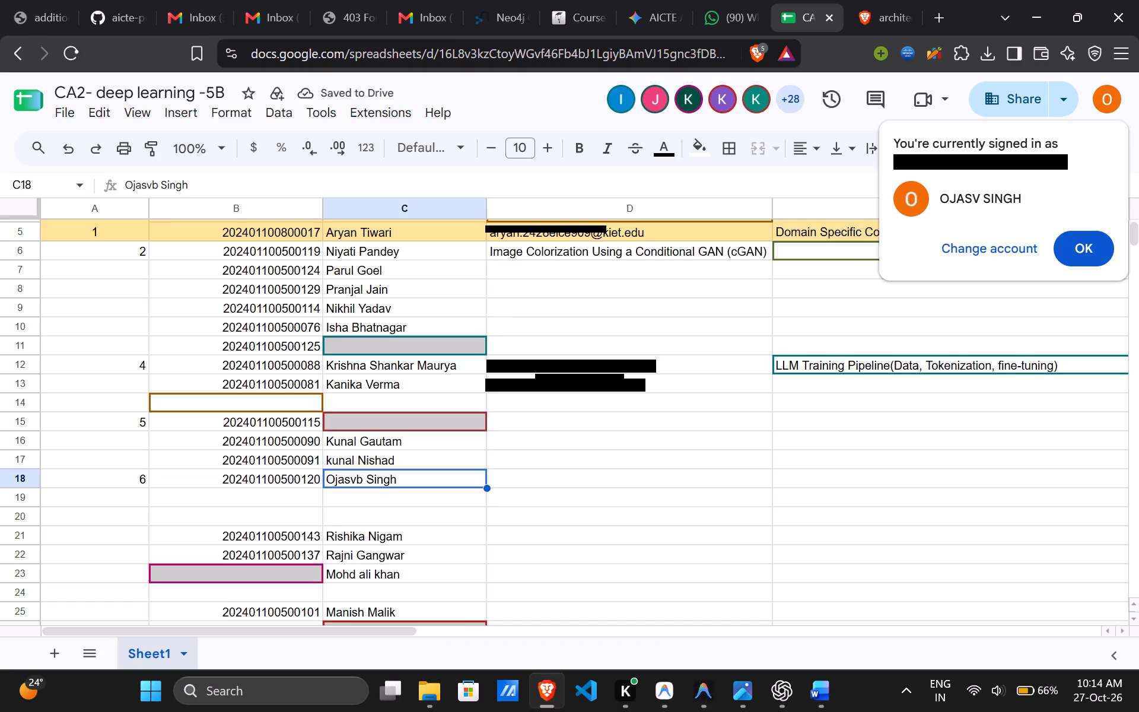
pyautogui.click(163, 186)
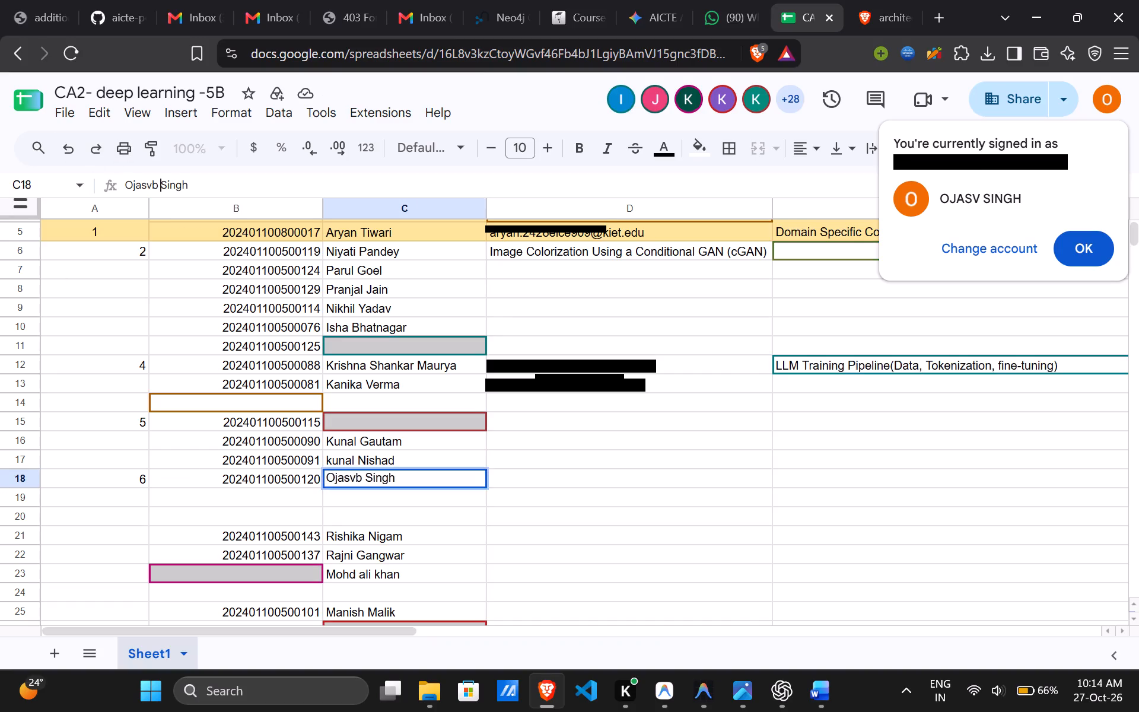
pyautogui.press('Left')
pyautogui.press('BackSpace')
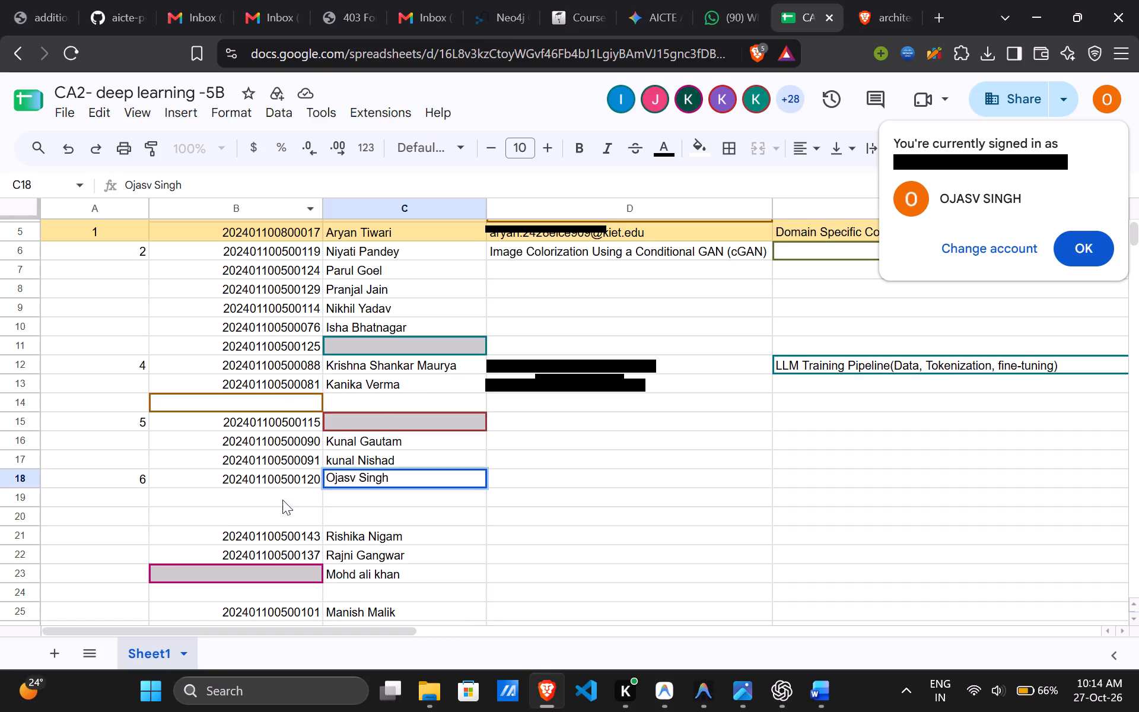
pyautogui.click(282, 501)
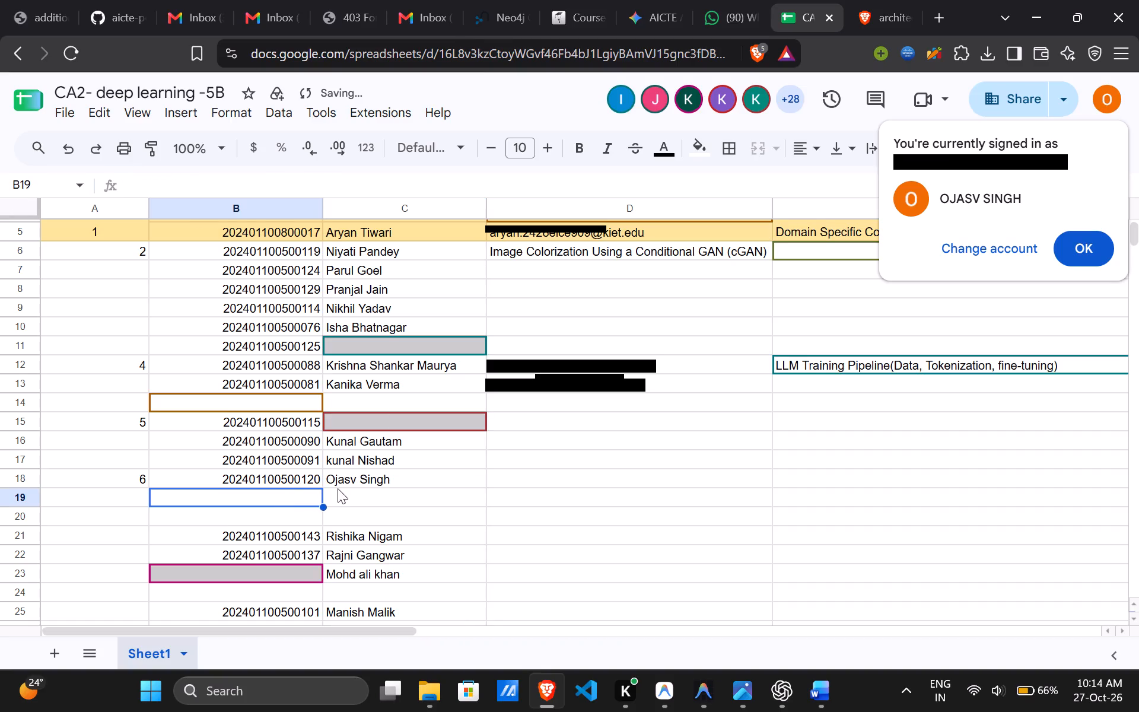
# Replace the roll number and name in row 18 with the first teammate's roll number and full name.
pyautogui.click(304, 479)
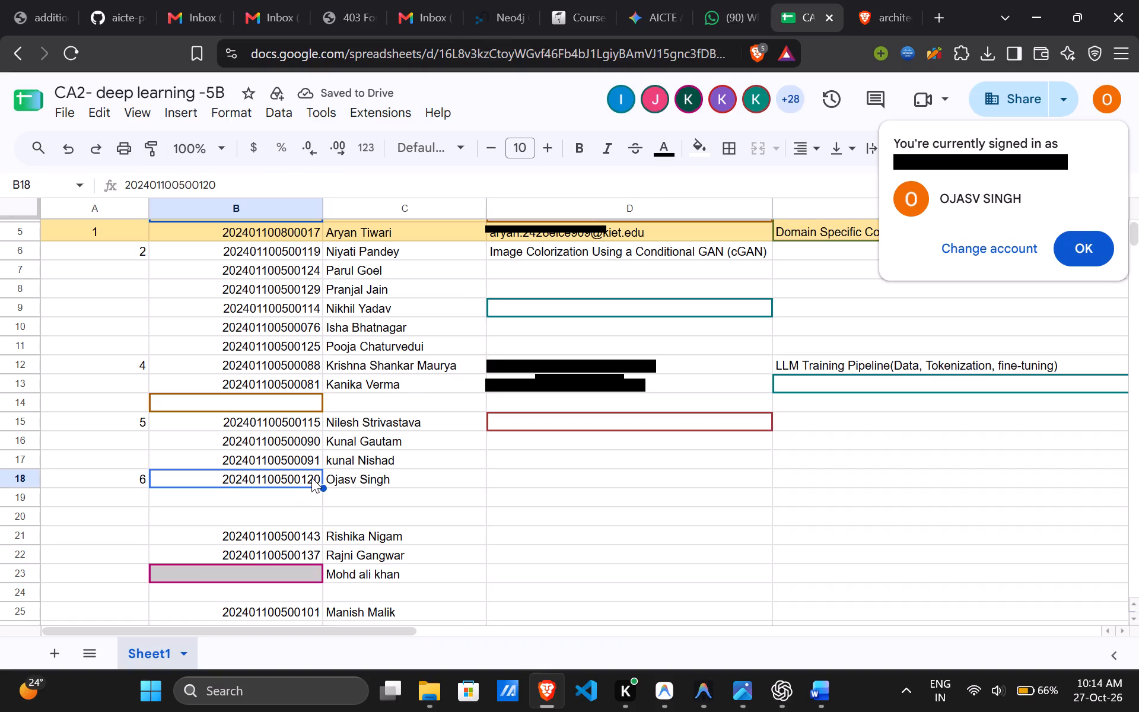
pyautogui.doubleClick(311, 478)
pyautogui.press('BackSpace')
pyautogui.press('BackSpace')
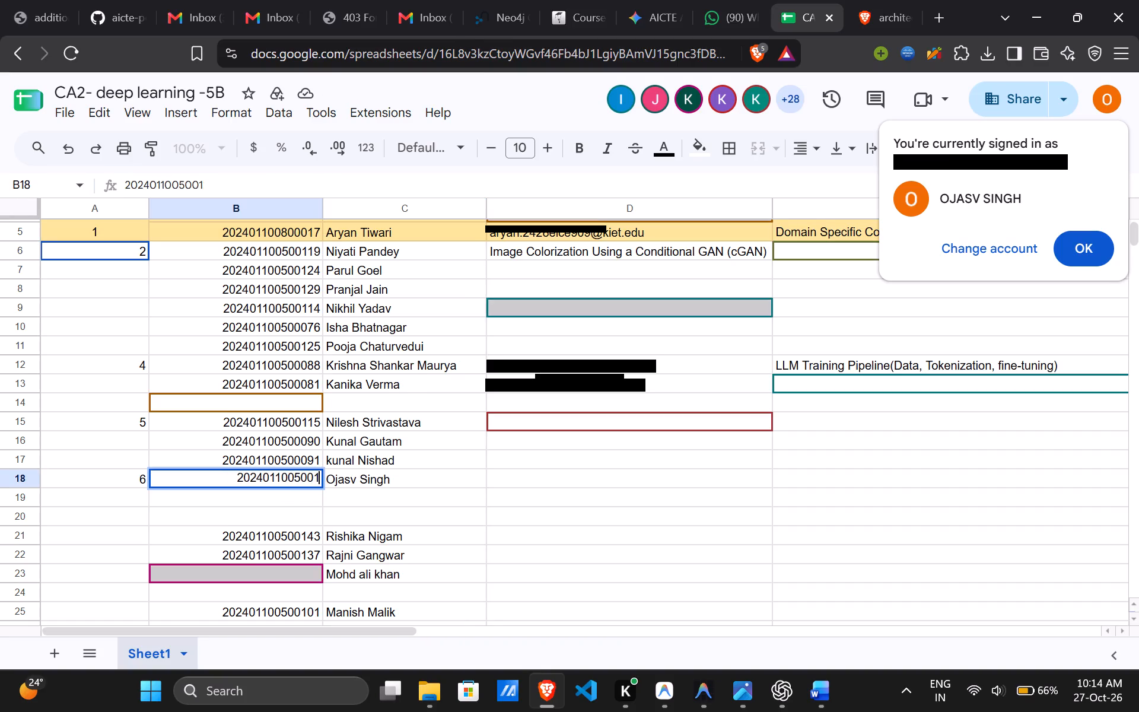
pyautogui.press('BackSpace')
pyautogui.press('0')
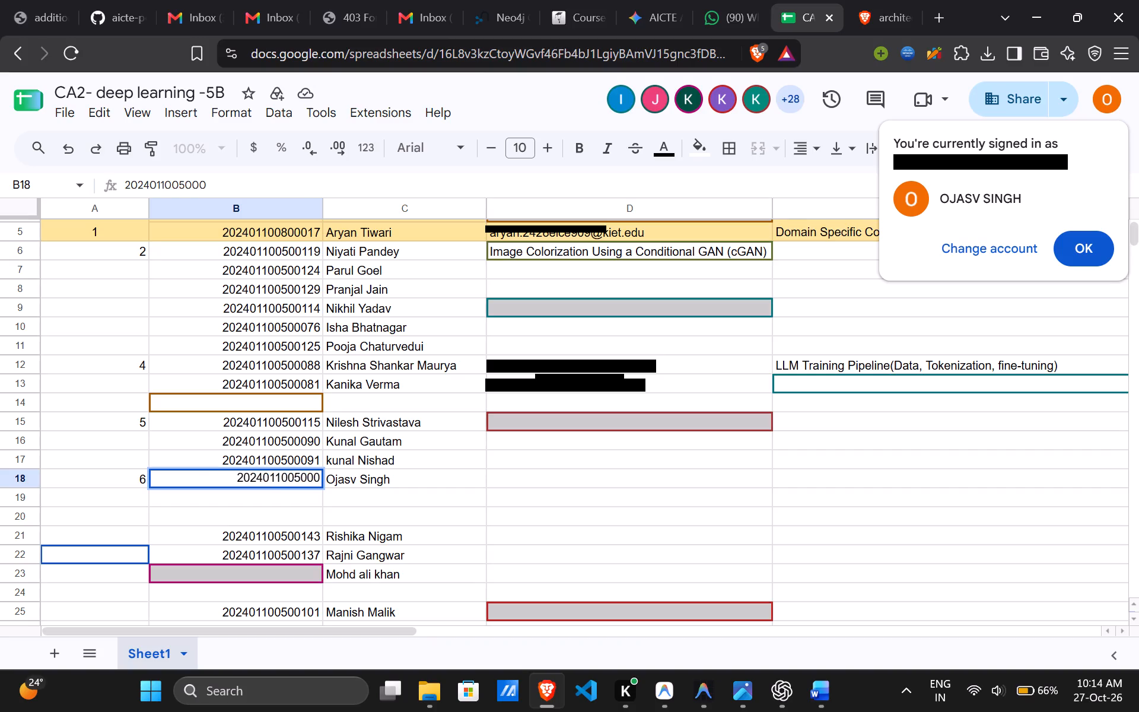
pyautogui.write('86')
pyautogui.click(371, 481)
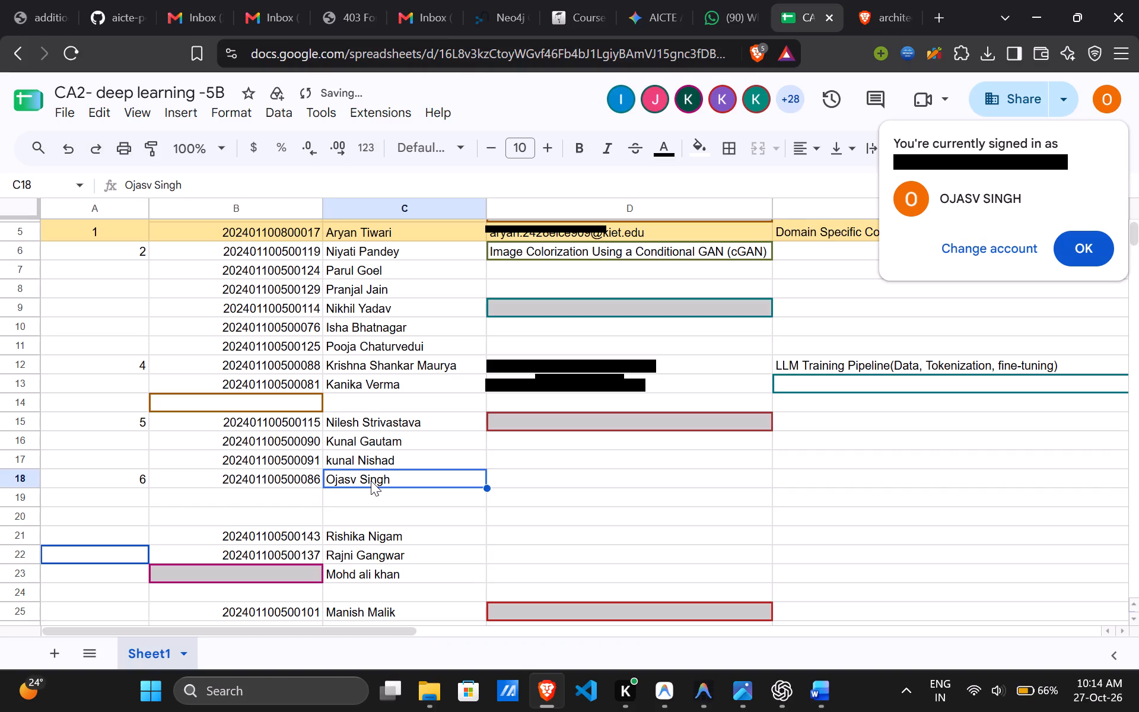
pyautogui.doubleClick(371, 481)
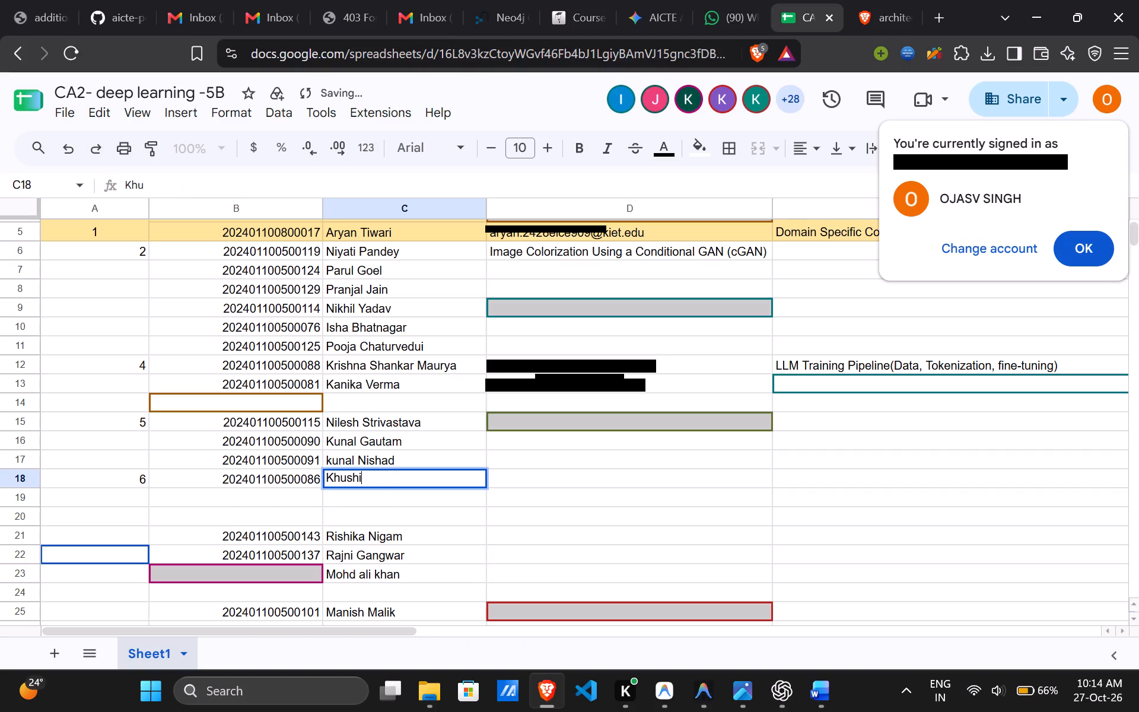
pyautogui.press('Down')
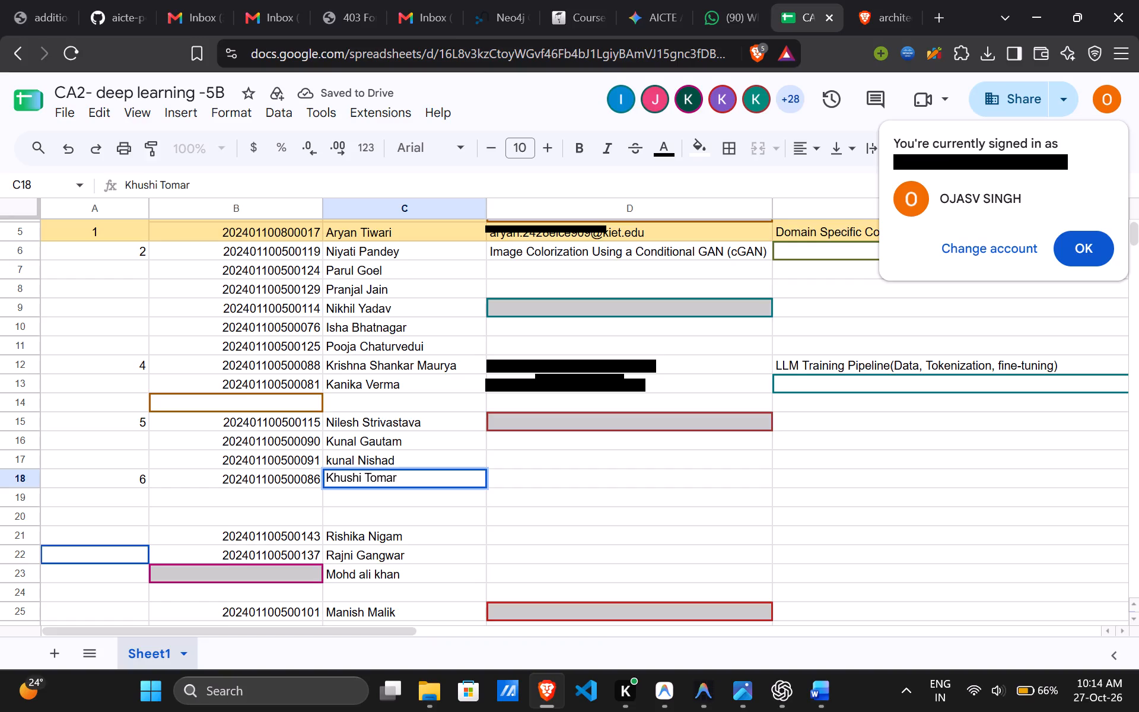
# Enter the second teammate's roll number in B19 and full name in C19.
pyautogui.click(284, 495)
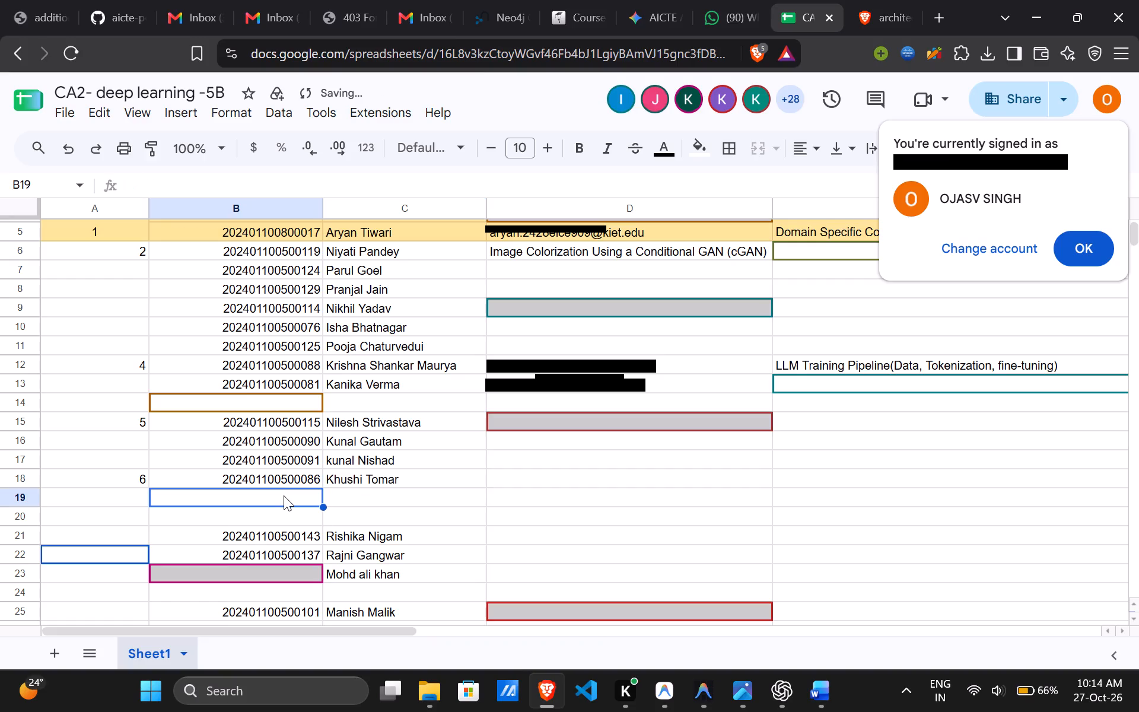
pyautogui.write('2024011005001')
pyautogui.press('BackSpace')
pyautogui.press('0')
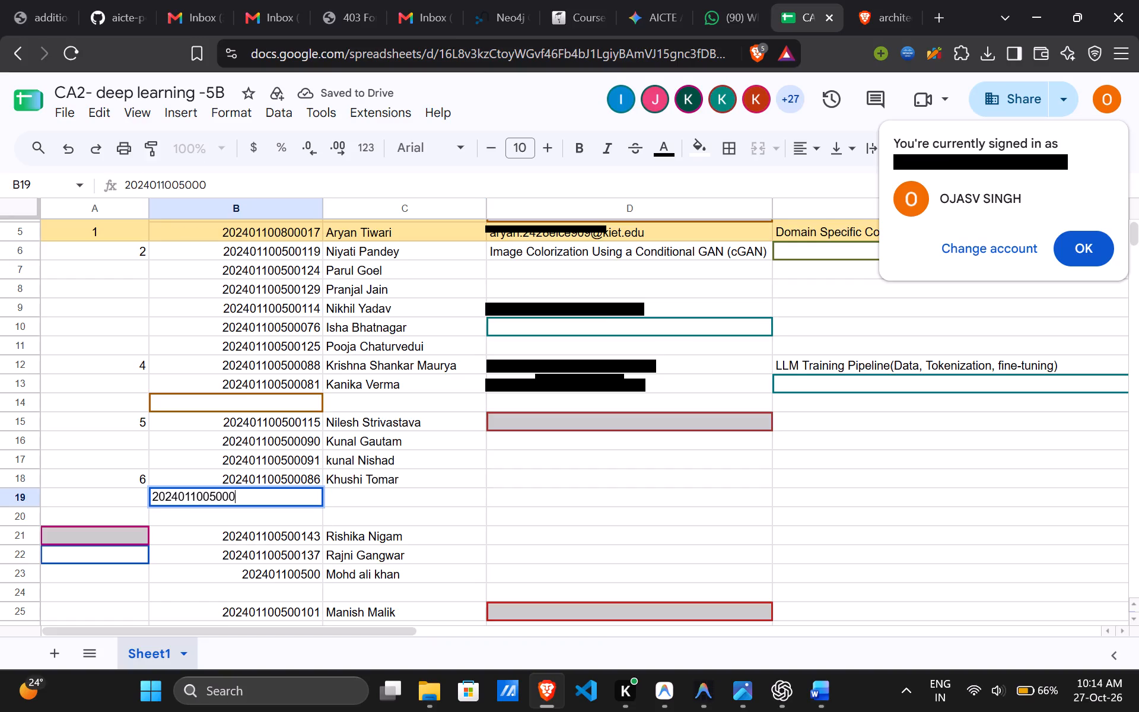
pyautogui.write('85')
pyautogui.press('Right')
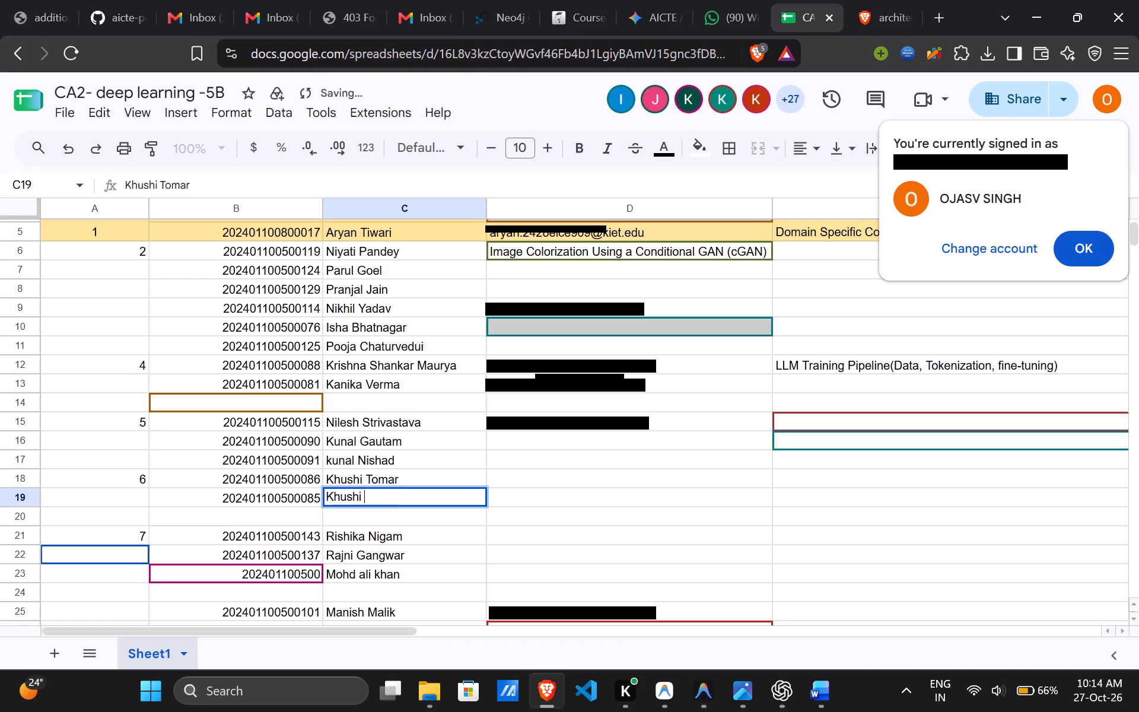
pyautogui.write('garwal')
# Enter the signed-in member's roll number in B20 and full name in C20.
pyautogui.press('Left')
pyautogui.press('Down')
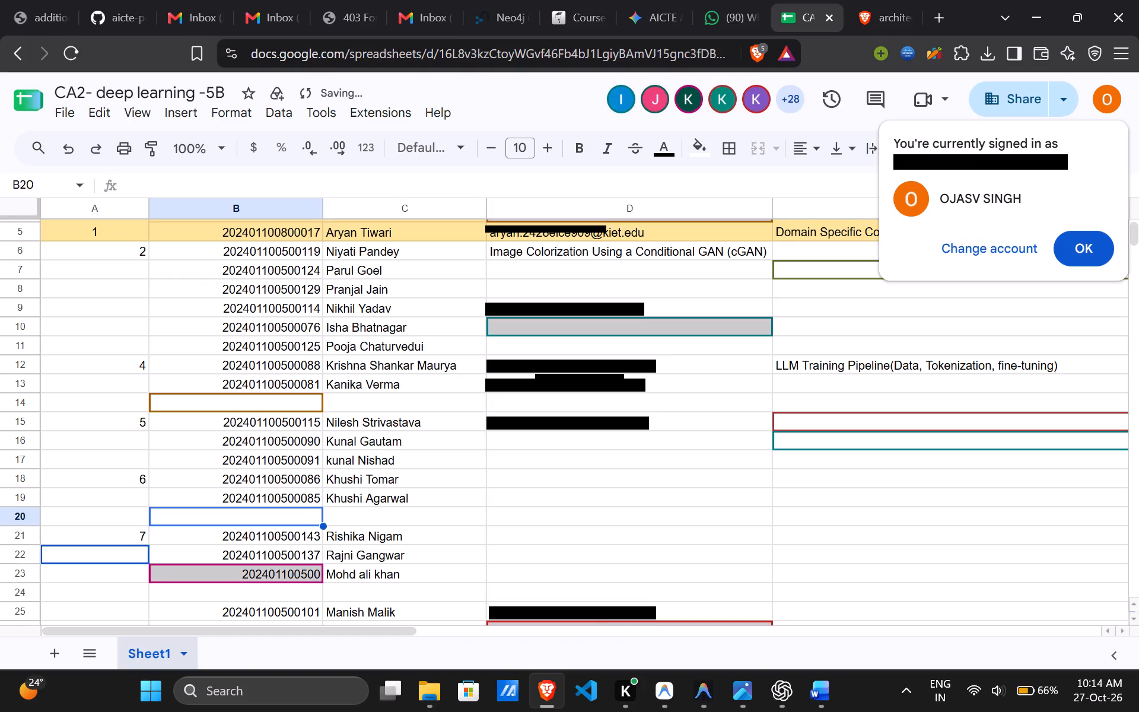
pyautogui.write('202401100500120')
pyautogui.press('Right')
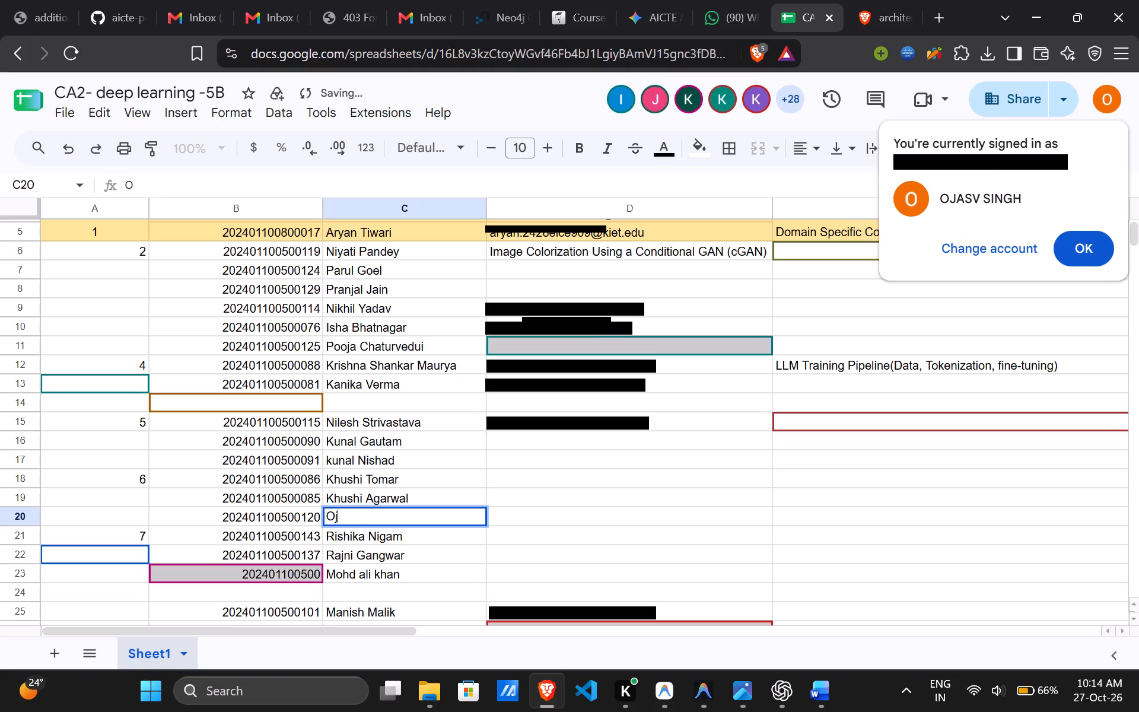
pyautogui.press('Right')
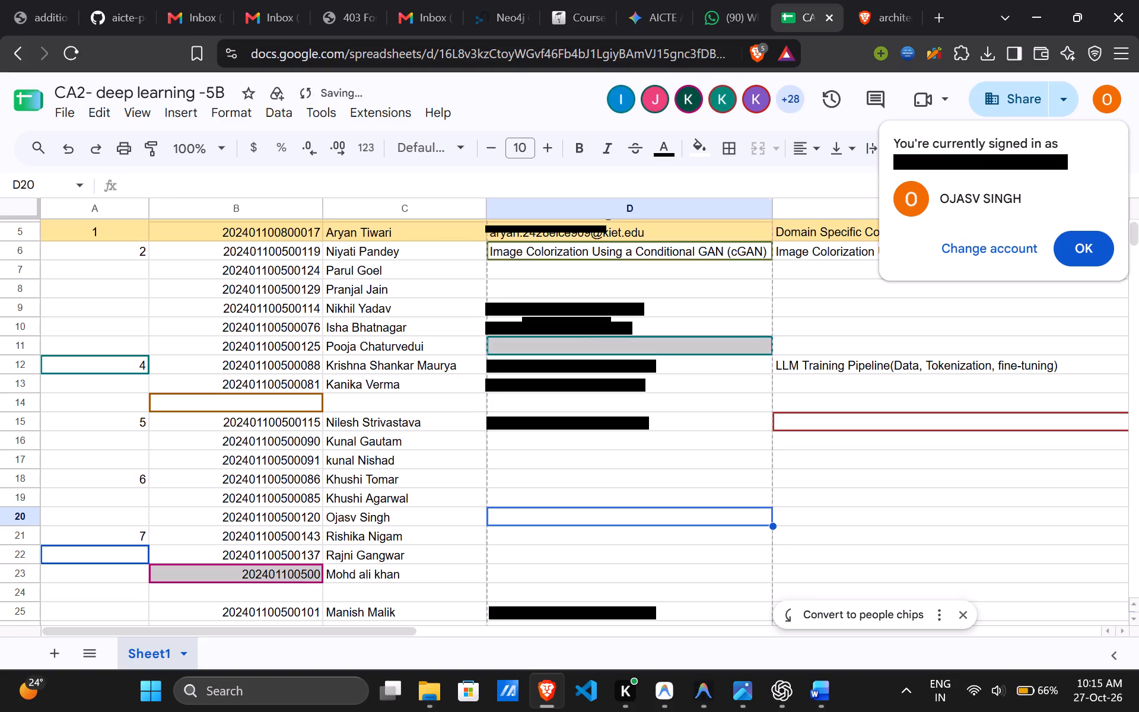
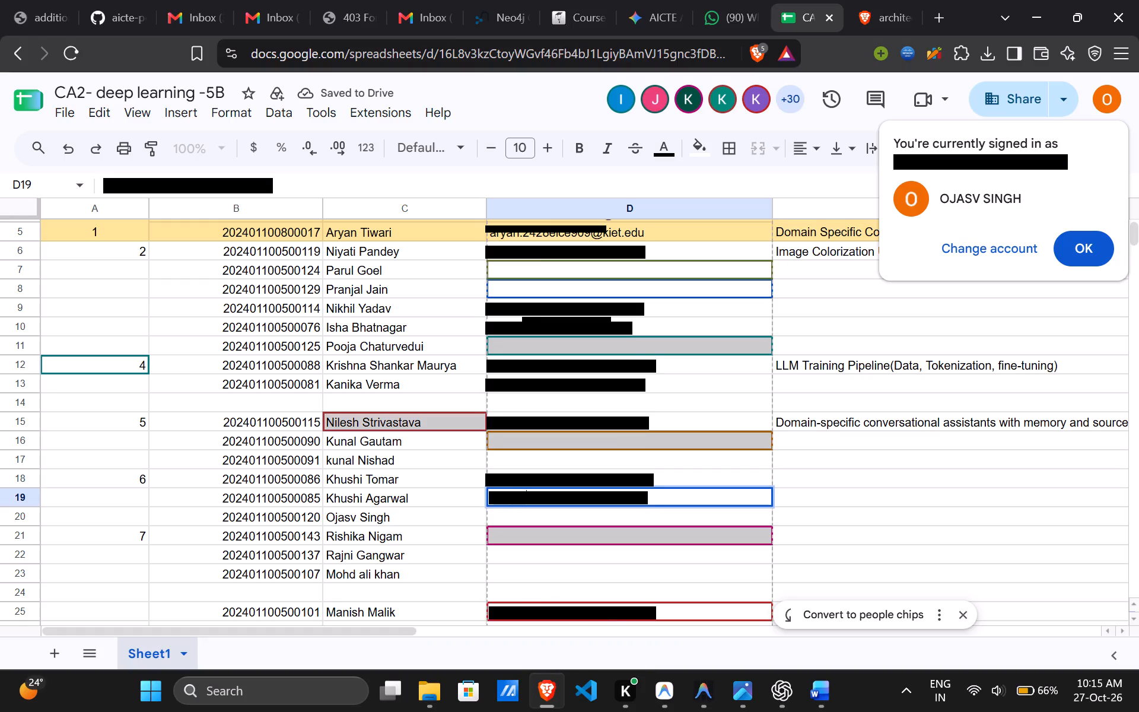
# Enter the second teammate's college email address in cell D19.
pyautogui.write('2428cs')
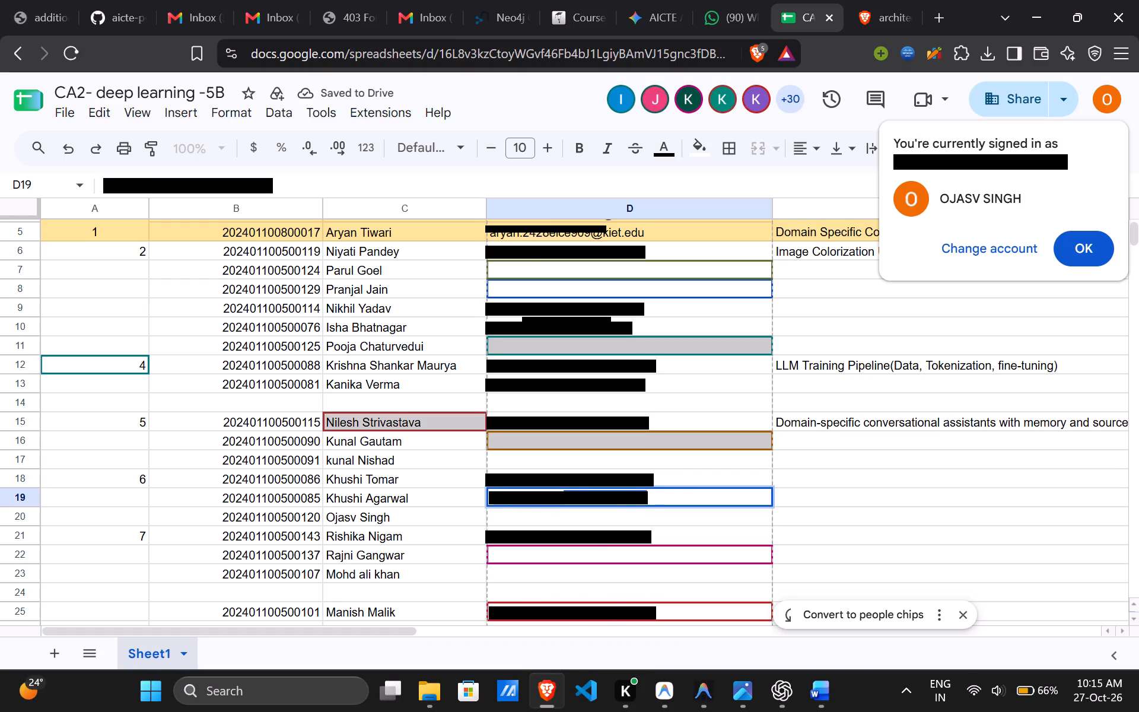
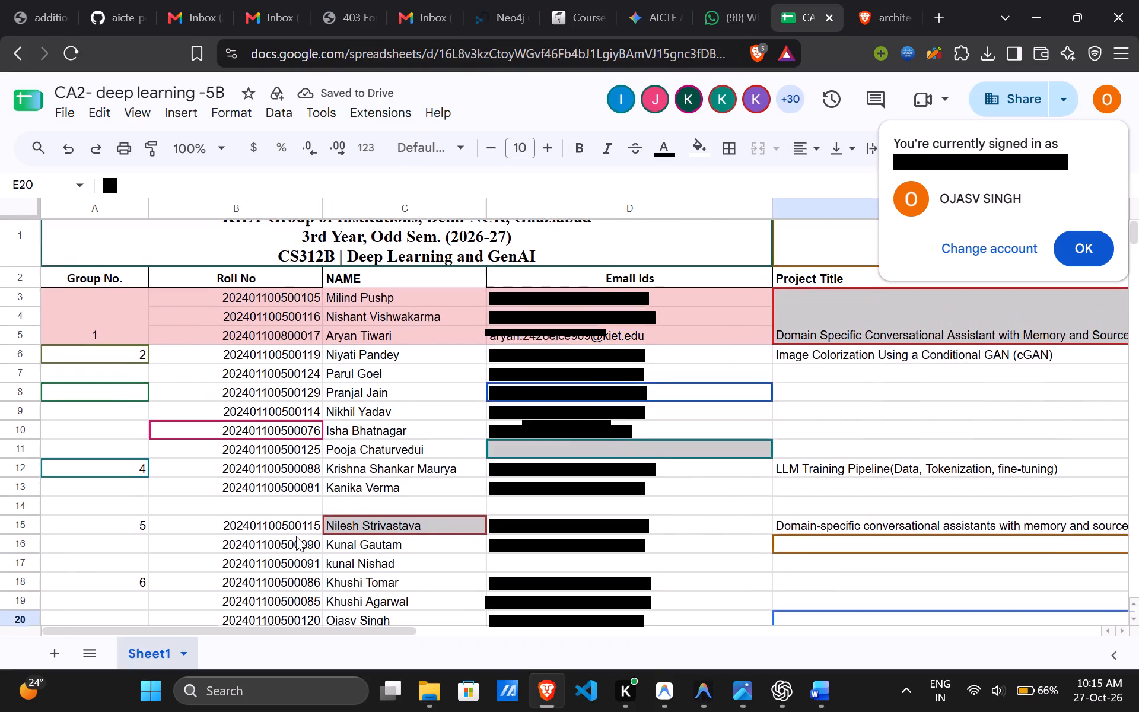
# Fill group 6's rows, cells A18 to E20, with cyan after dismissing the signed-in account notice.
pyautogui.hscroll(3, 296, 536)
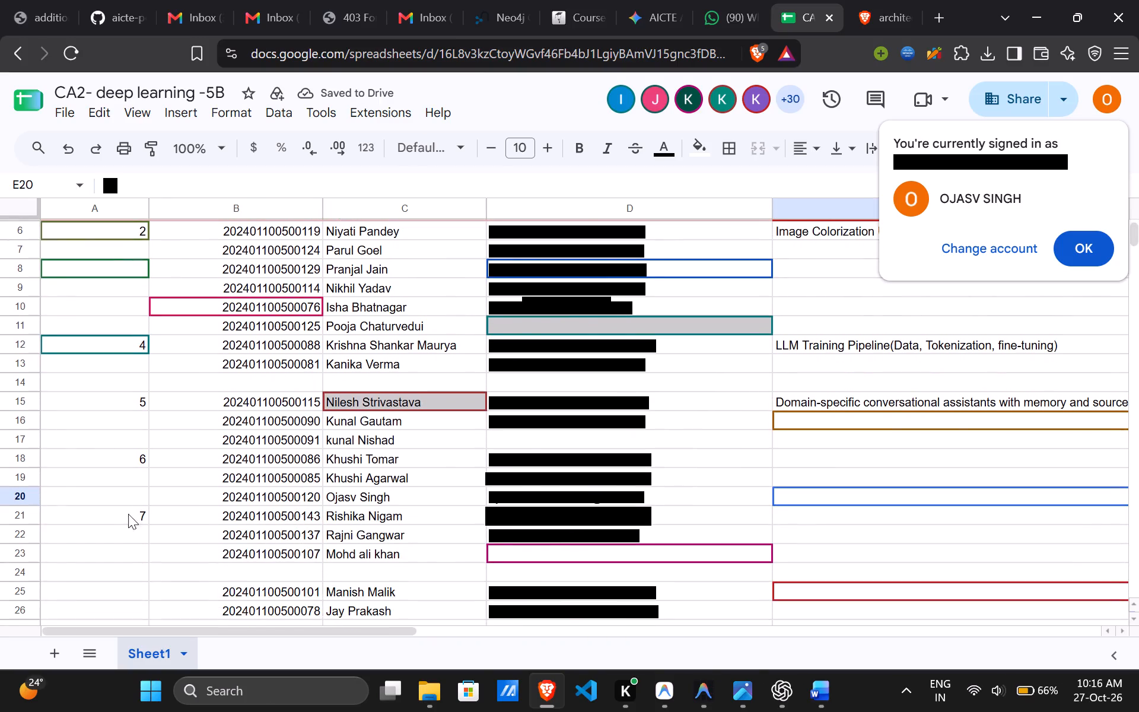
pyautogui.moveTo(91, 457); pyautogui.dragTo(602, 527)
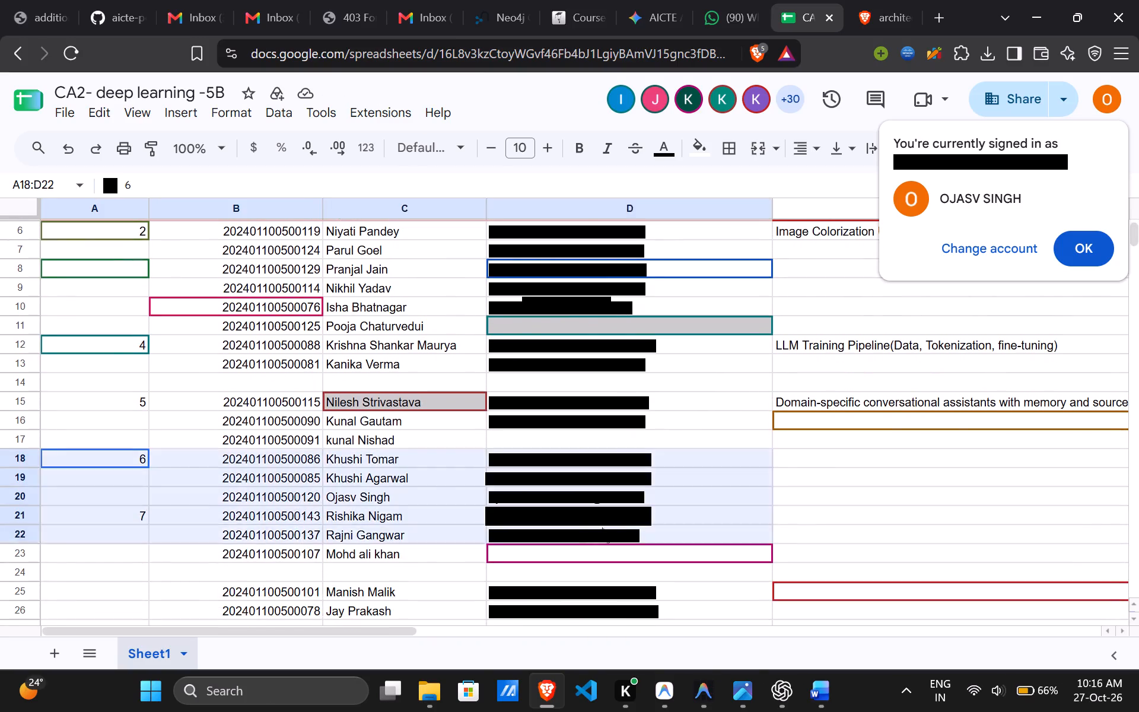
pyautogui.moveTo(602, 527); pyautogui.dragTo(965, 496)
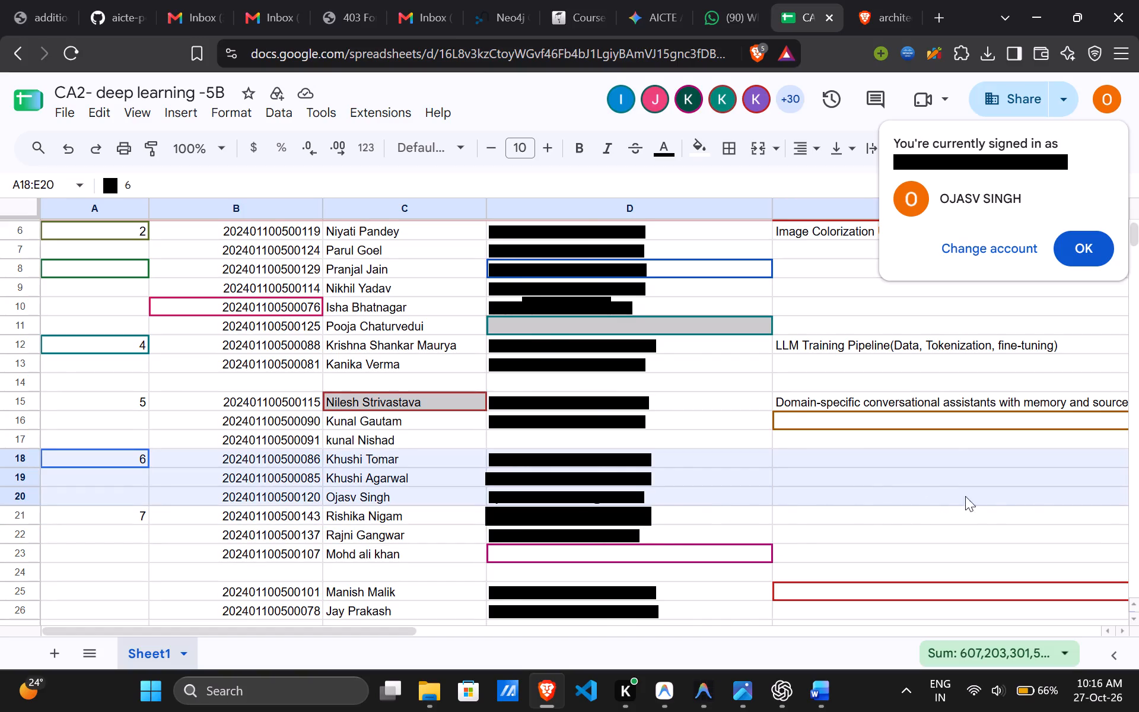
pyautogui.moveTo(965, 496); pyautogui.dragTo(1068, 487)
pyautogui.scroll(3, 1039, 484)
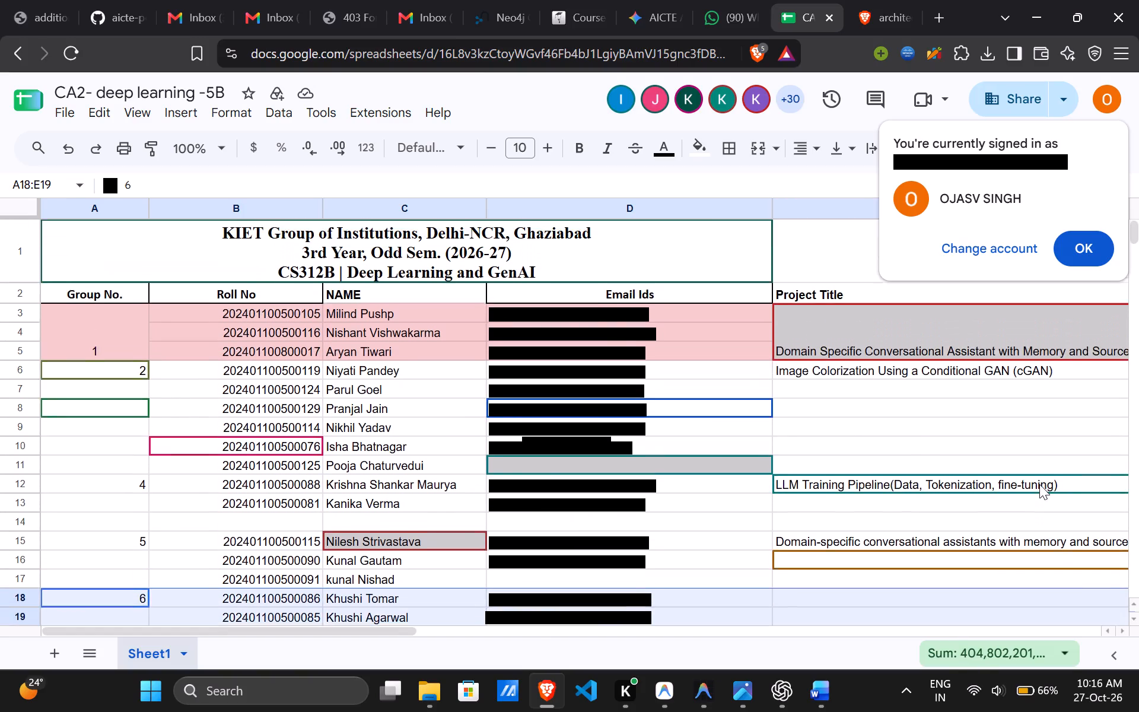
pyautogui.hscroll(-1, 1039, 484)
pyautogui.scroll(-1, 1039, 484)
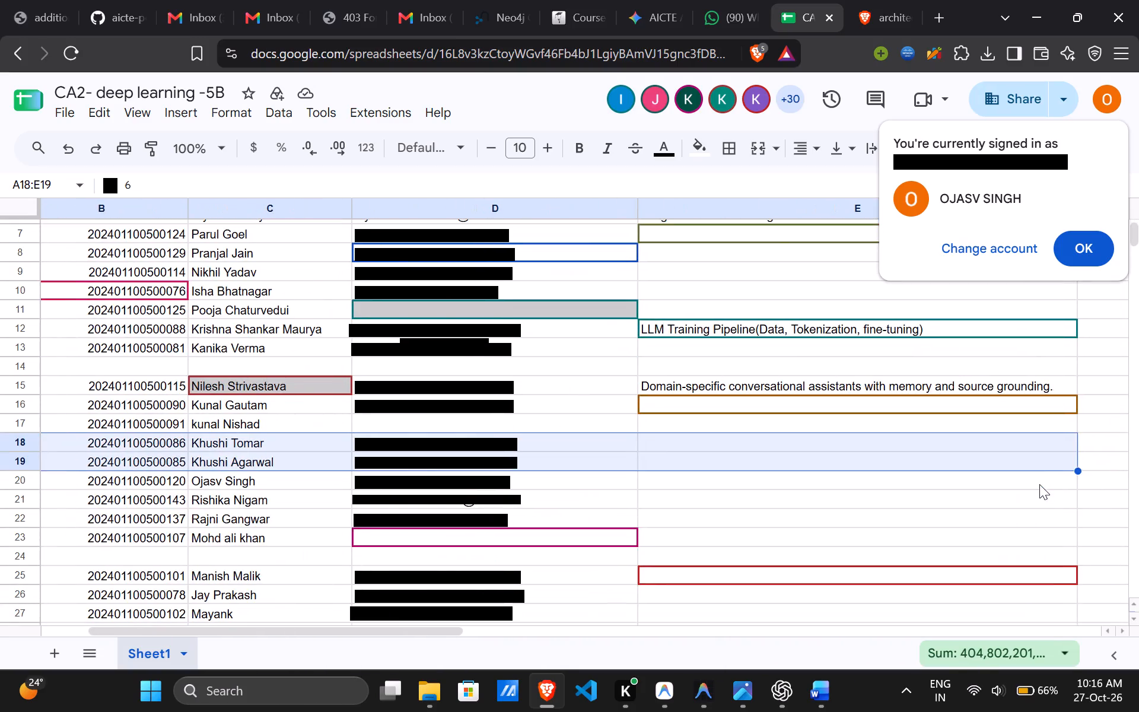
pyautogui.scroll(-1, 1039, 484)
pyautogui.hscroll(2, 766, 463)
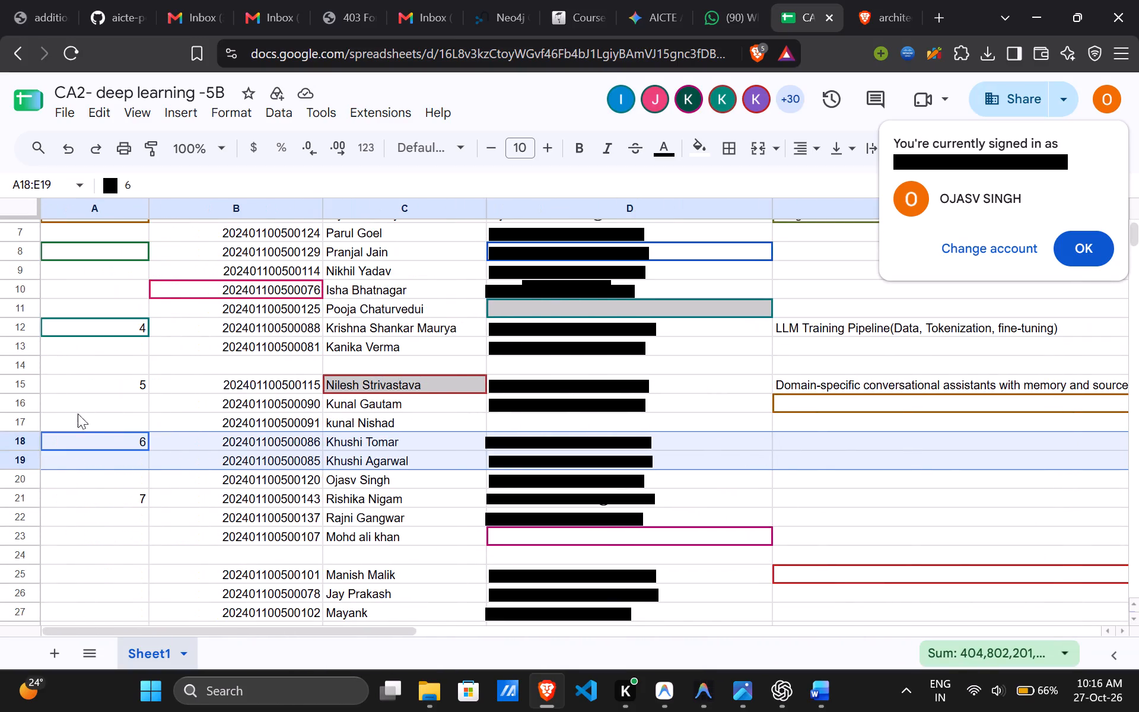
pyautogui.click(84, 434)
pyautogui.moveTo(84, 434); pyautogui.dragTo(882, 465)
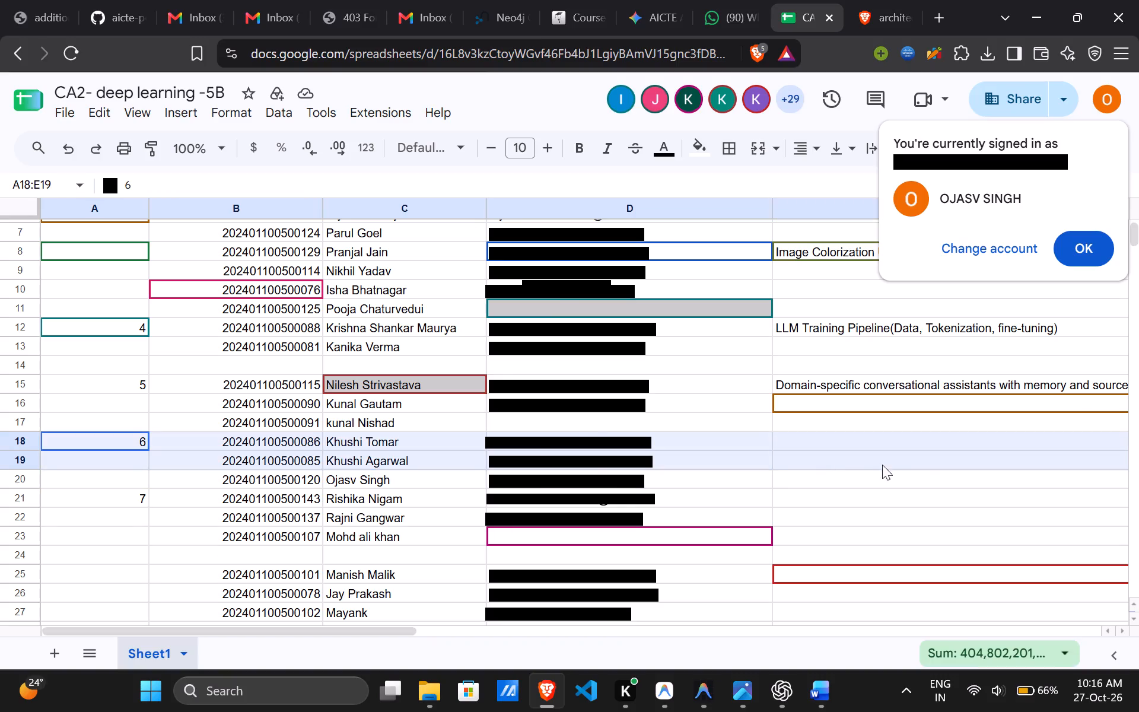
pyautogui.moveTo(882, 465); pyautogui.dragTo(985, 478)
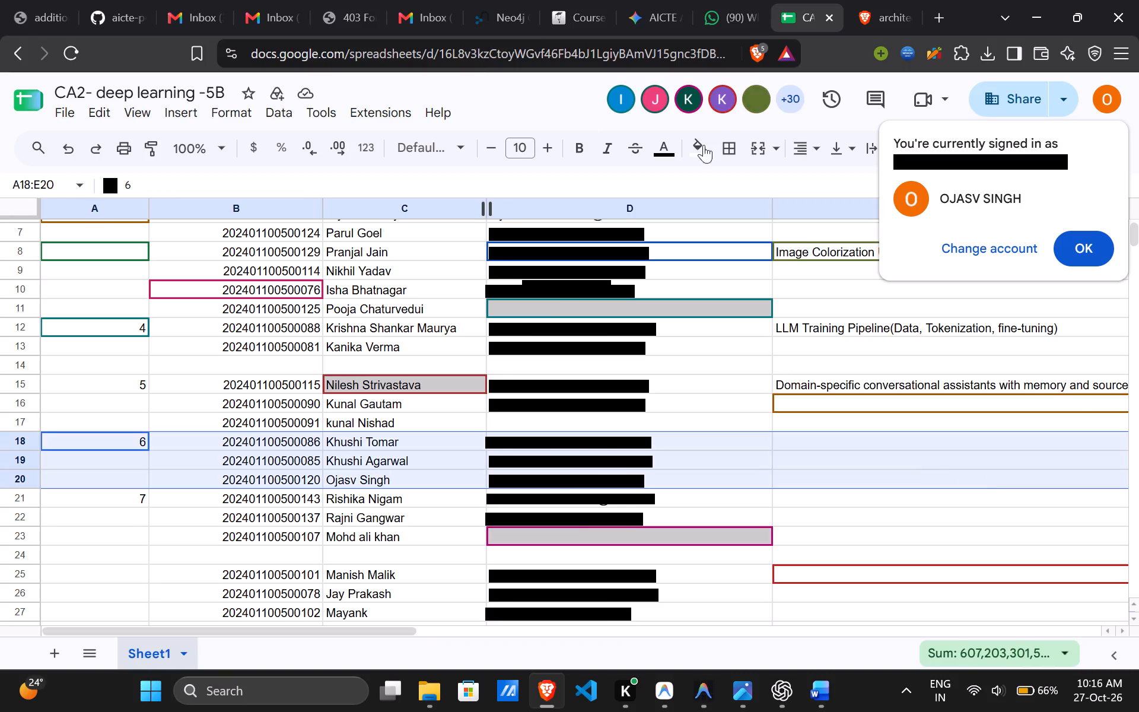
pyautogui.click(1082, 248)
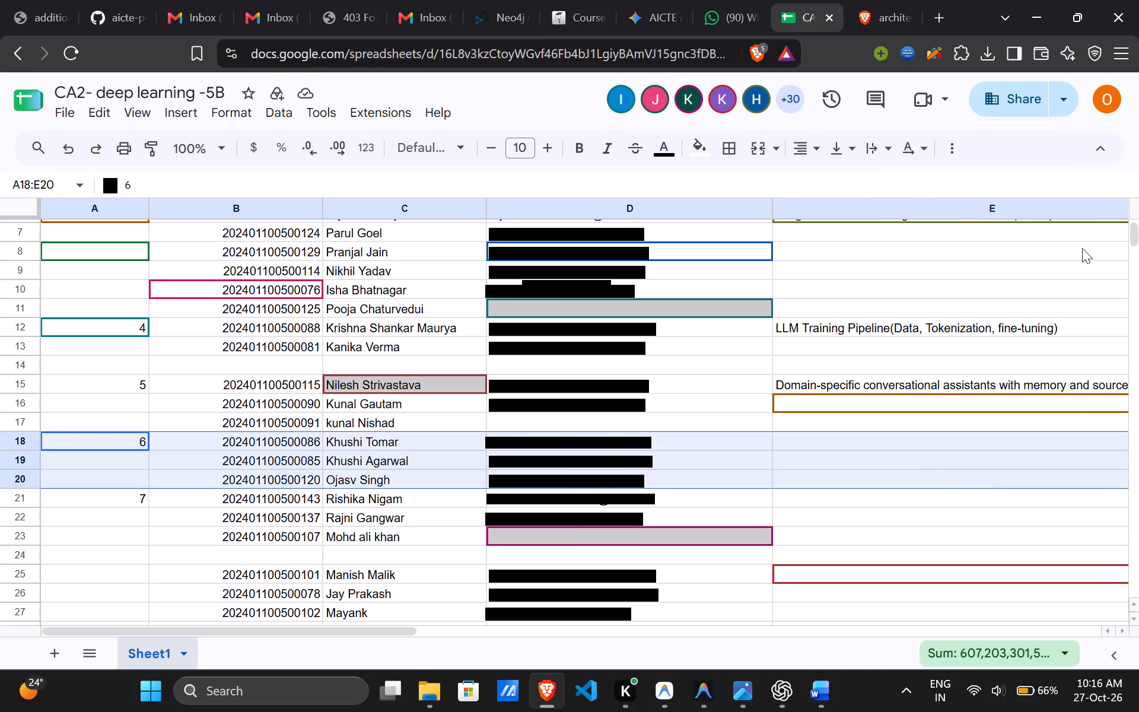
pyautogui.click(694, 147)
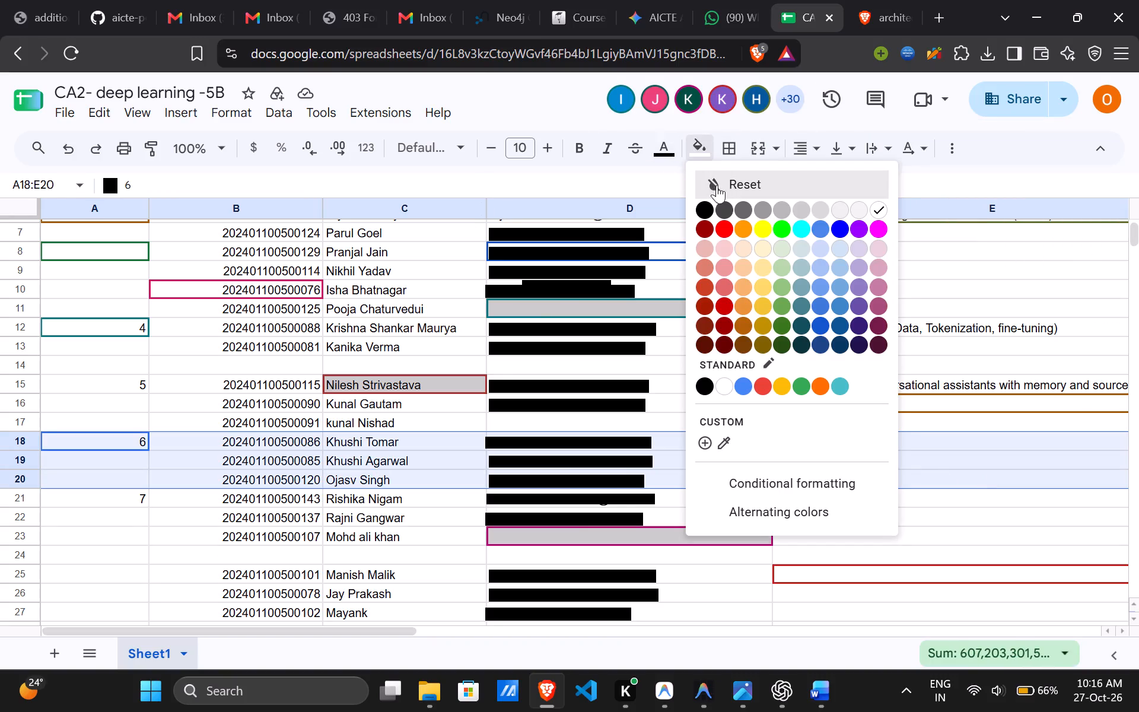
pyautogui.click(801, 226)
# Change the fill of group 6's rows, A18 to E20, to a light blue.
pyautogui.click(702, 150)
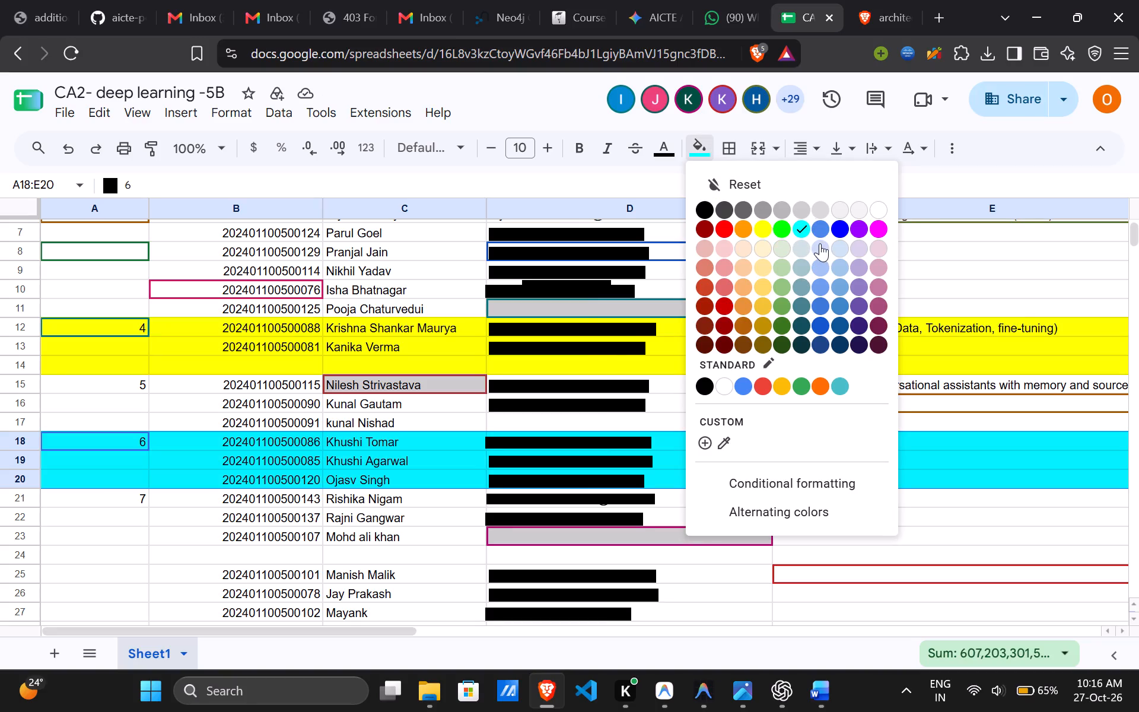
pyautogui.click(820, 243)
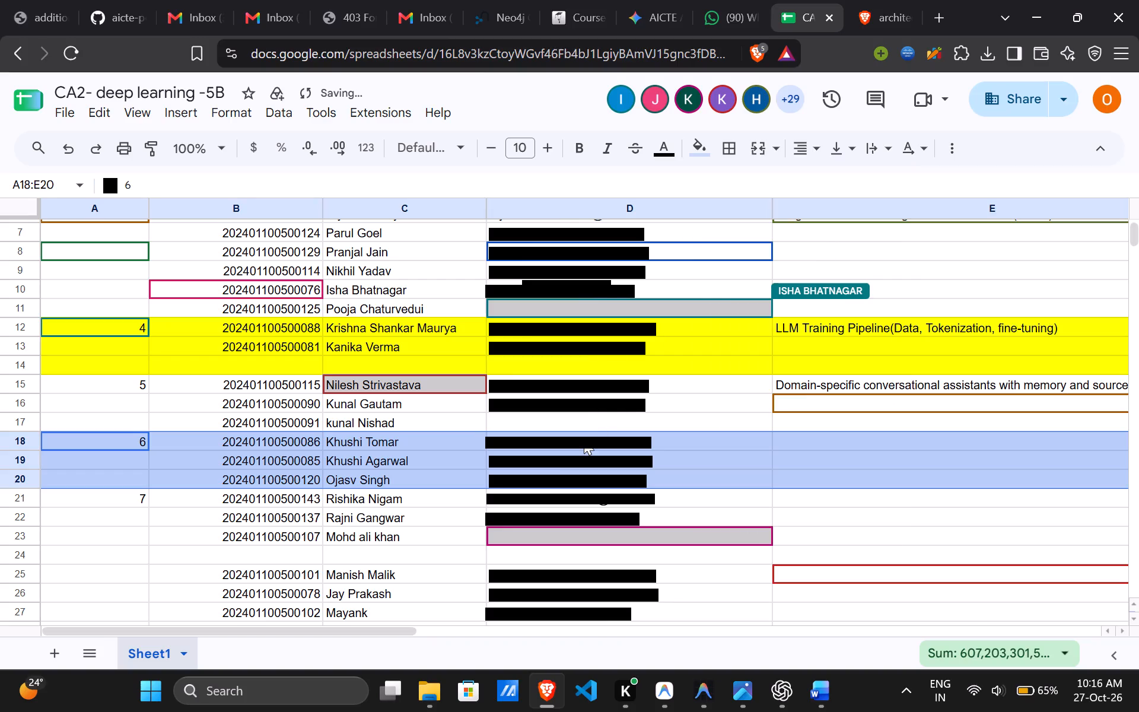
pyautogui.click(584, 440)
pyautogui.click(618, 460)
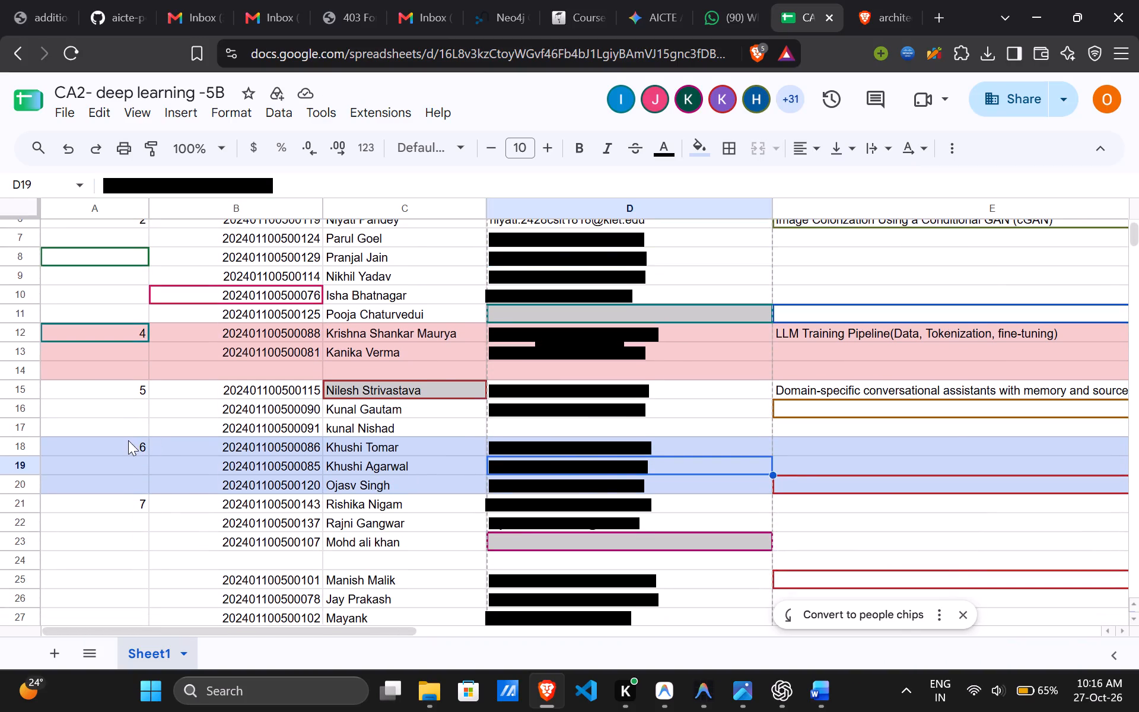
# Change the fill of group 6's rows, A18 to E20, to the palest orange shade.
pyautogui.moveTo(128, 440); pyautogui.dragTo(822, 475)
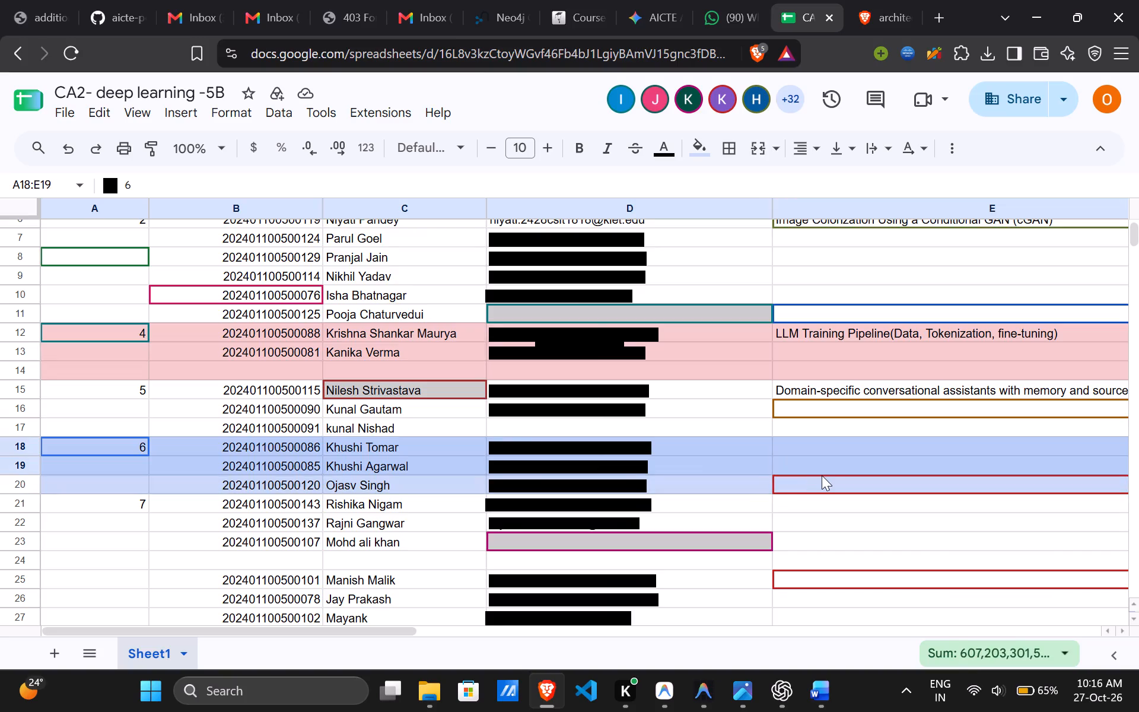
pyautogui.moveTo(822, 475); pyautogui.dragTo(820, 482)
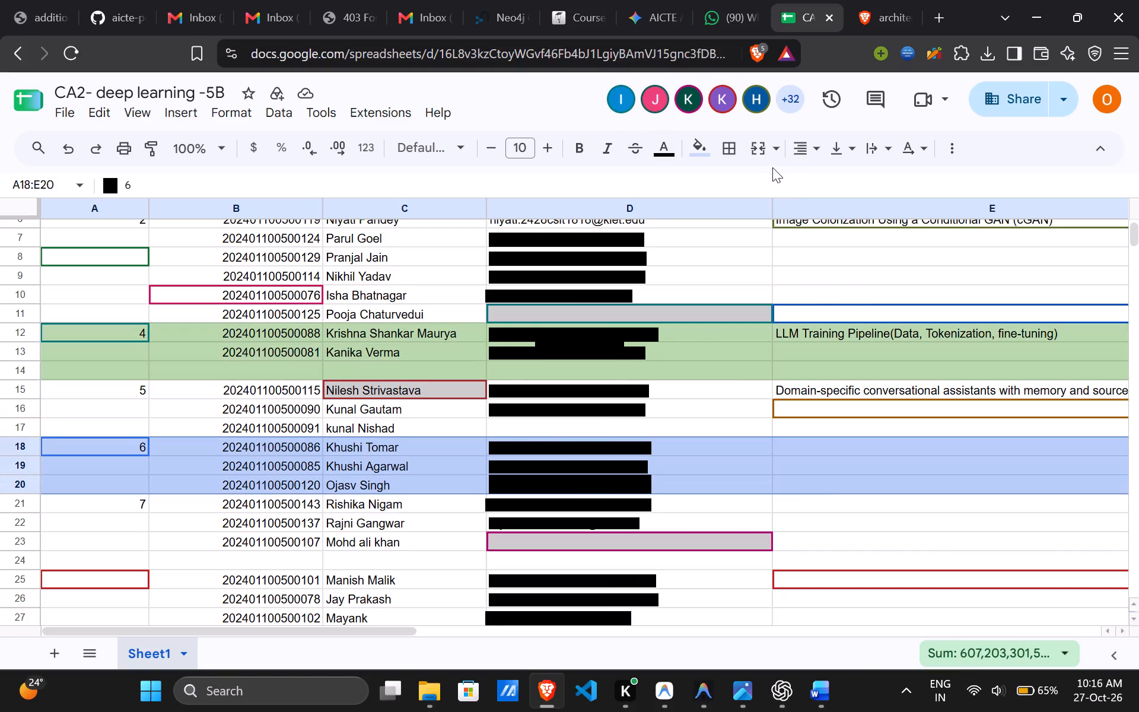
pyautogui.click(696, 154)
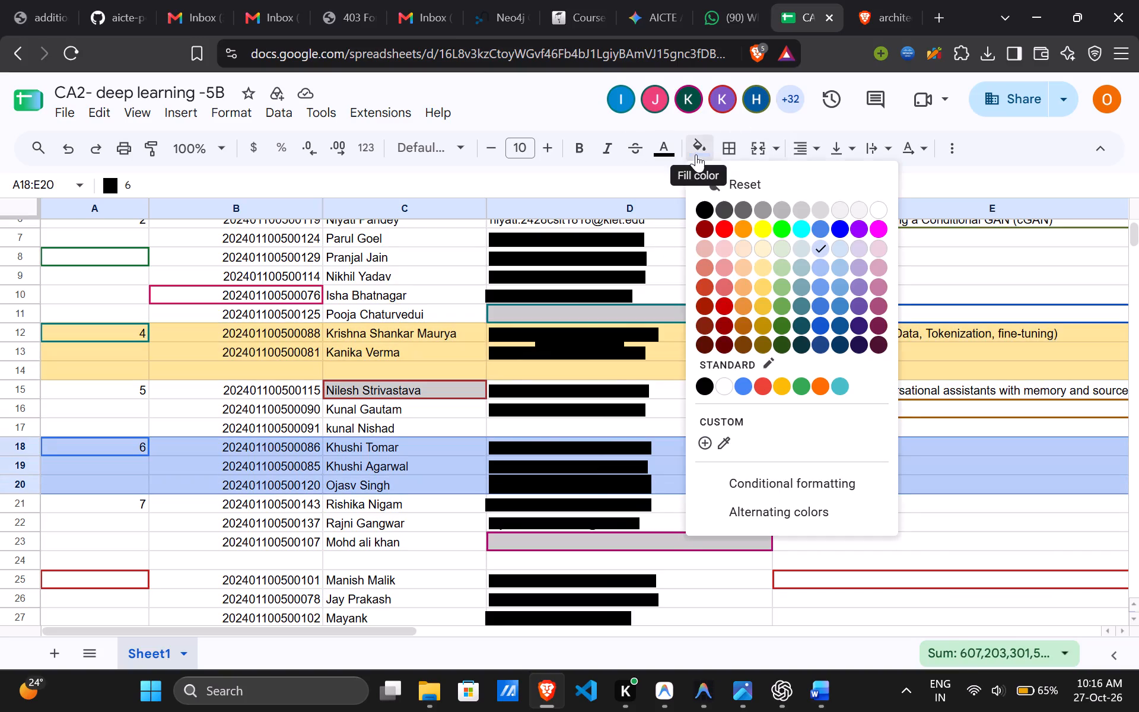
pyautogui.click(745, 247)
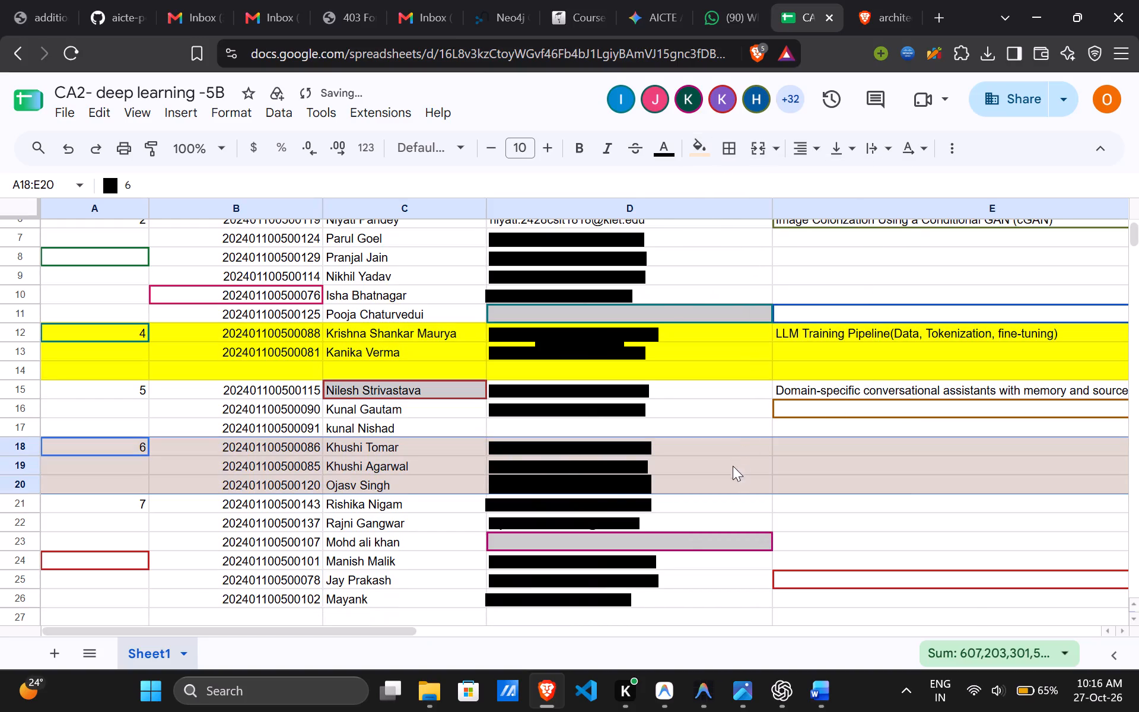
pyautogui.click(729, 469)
# Change the fill of group 6's rows, A18 to E20, to a light orange one shade darker than the palest.
pyautogui.scroll(1, 355, 440)
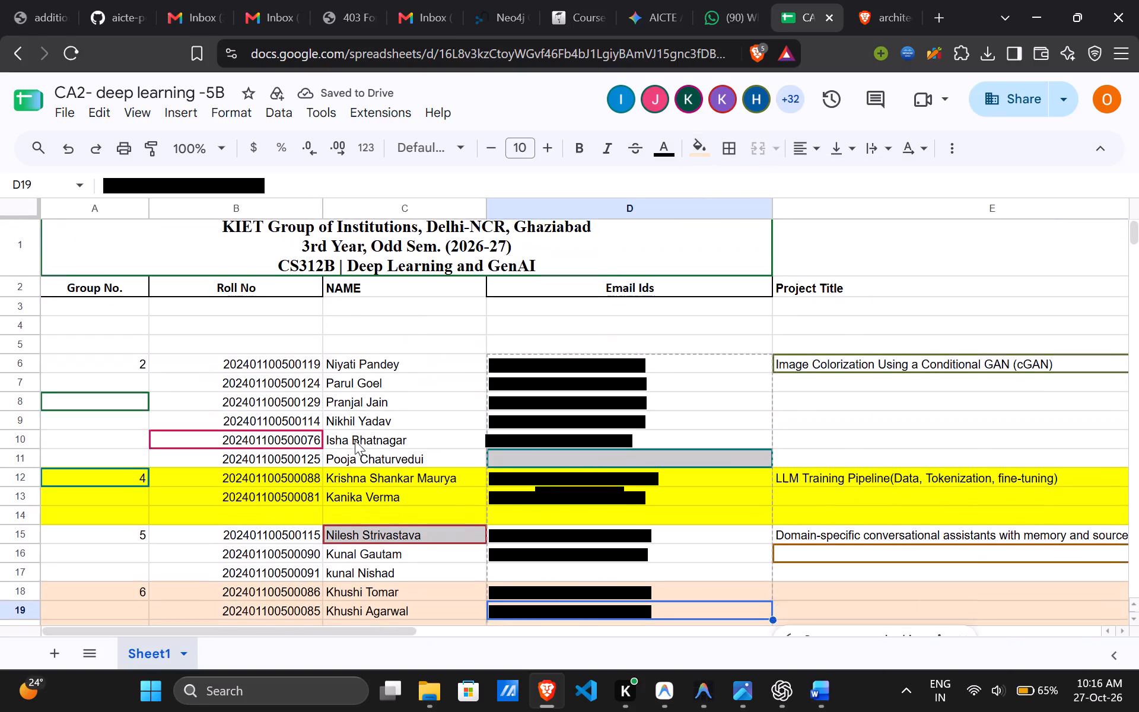
pyautogui.scroll(2, 355, 440)
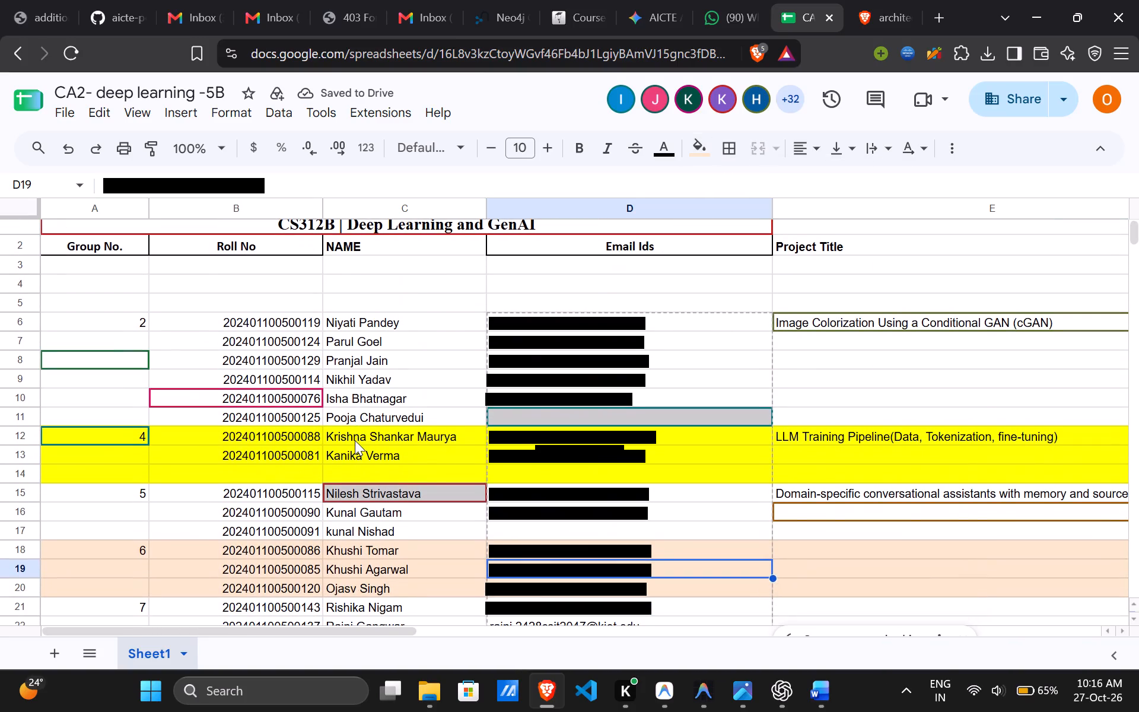
pyautogui.scroll(-1, 355, 440)
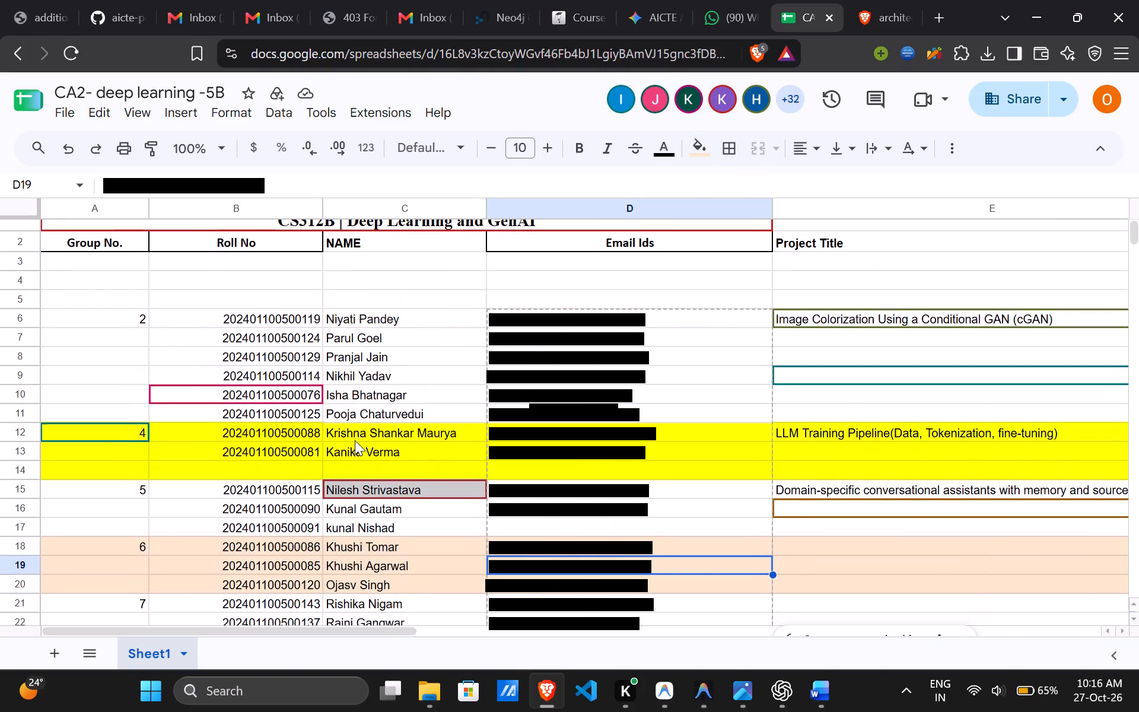
pyautogui.scroll(-1, 355, 440)
pyautogui.moveTo(117, 488); pyautogui.dragTo(797, 524)
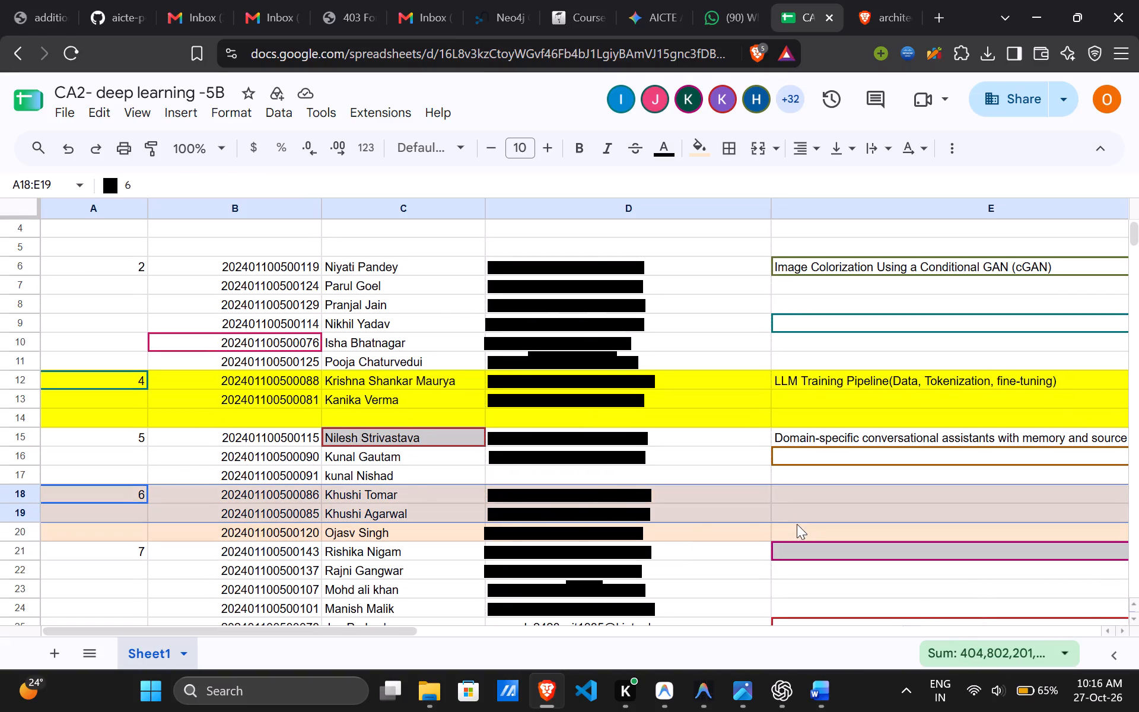
pyautogui.click(122, 491)
pyautogui.moveTo(122, 491); pyautogui.dragTo(864, 532)
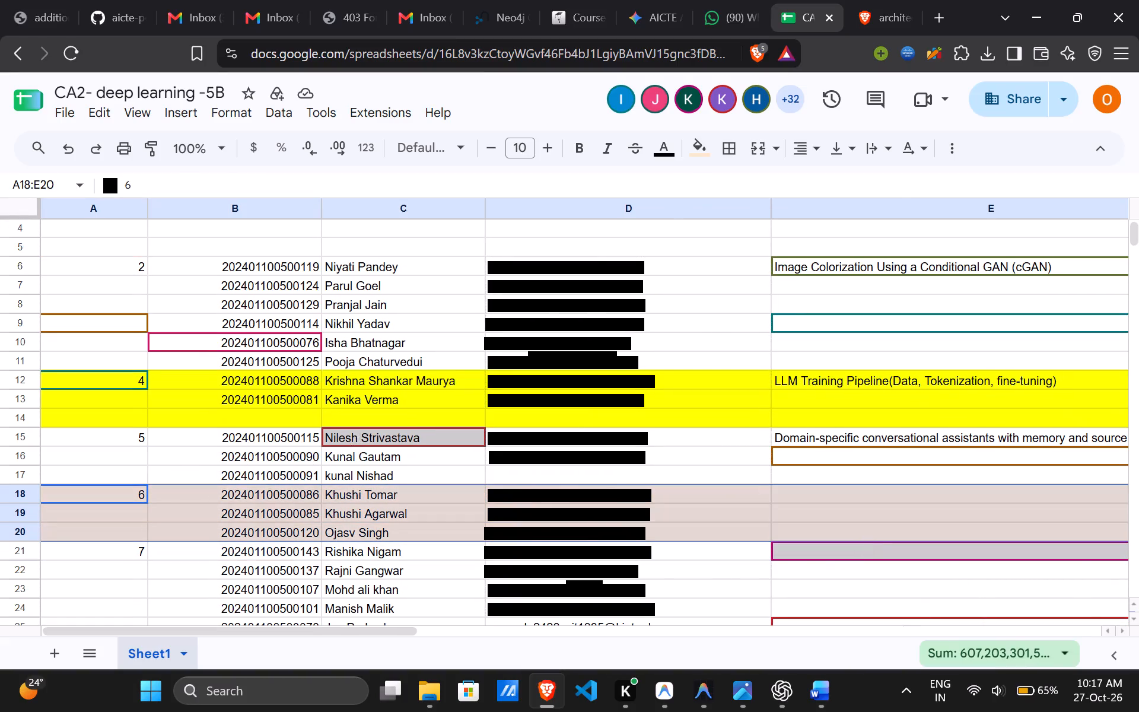
pyautogui.click(695, 160)
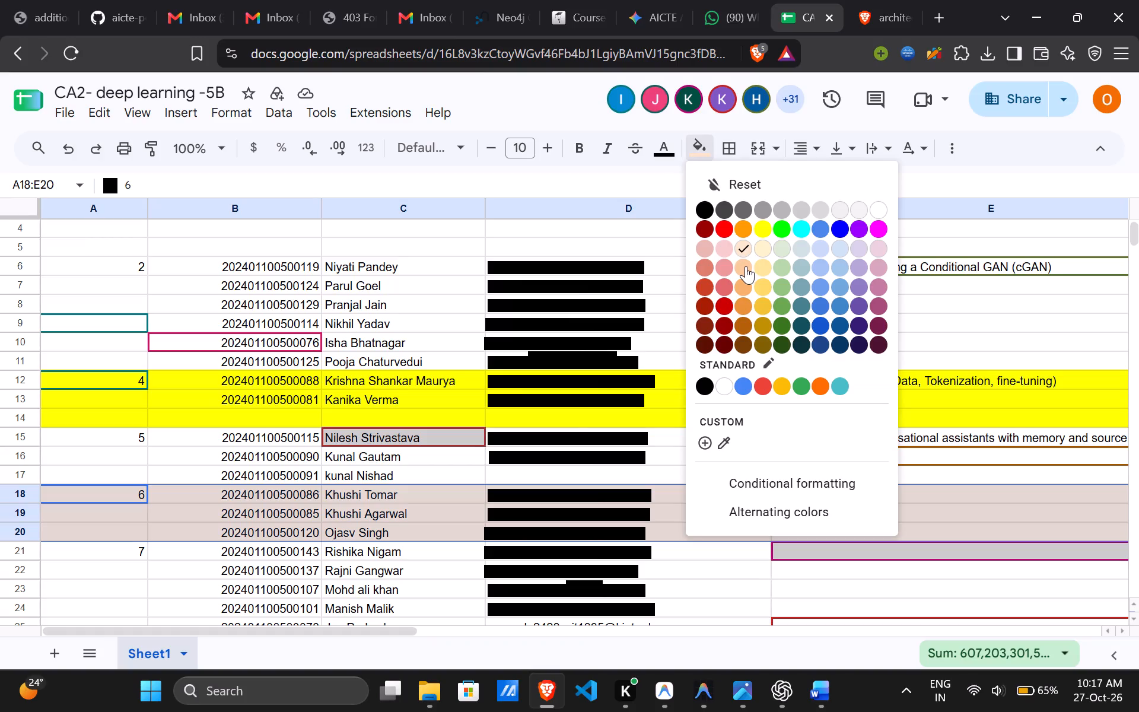
pyautogui.click(746, 266)
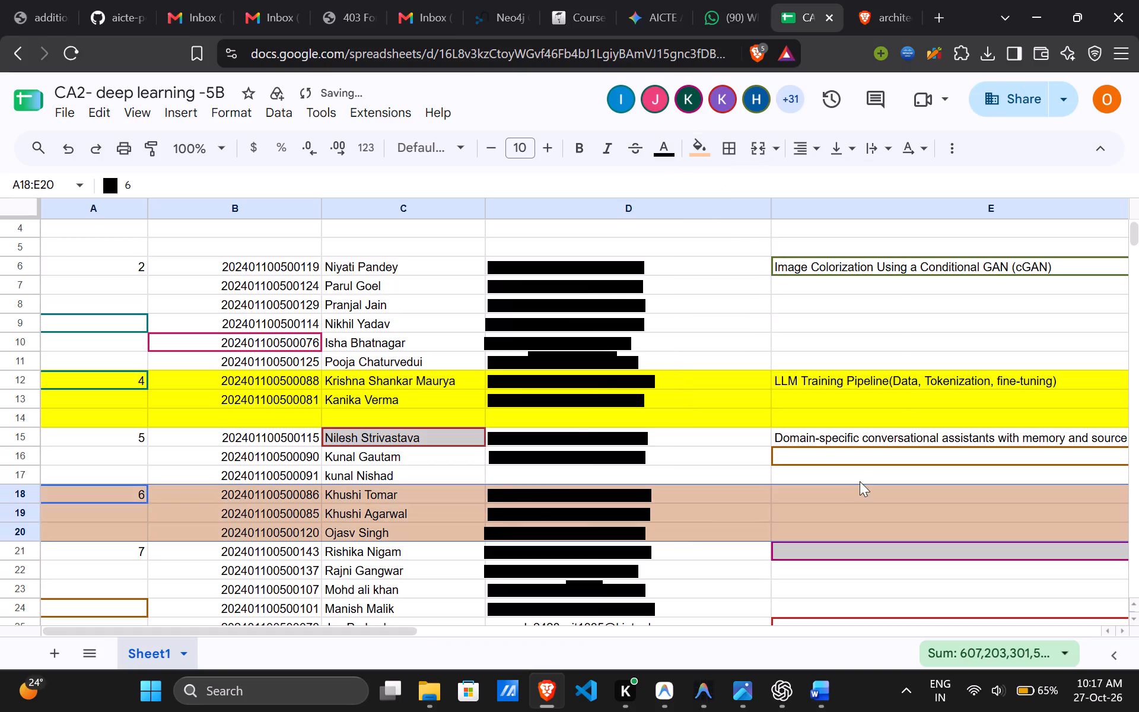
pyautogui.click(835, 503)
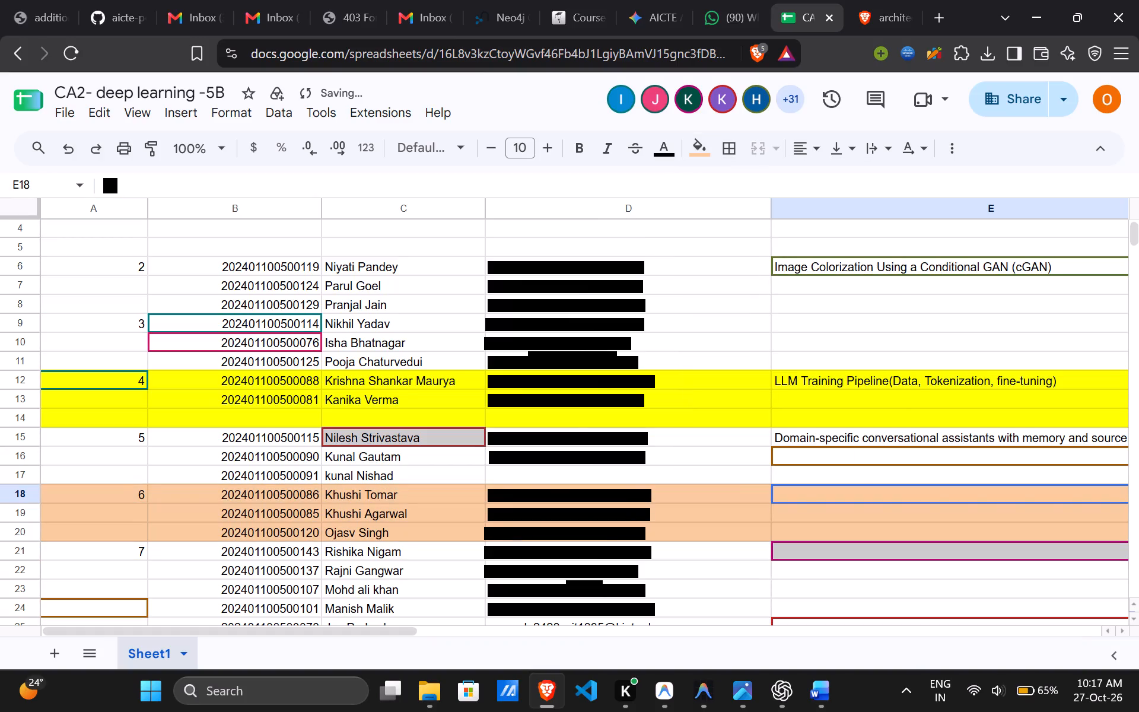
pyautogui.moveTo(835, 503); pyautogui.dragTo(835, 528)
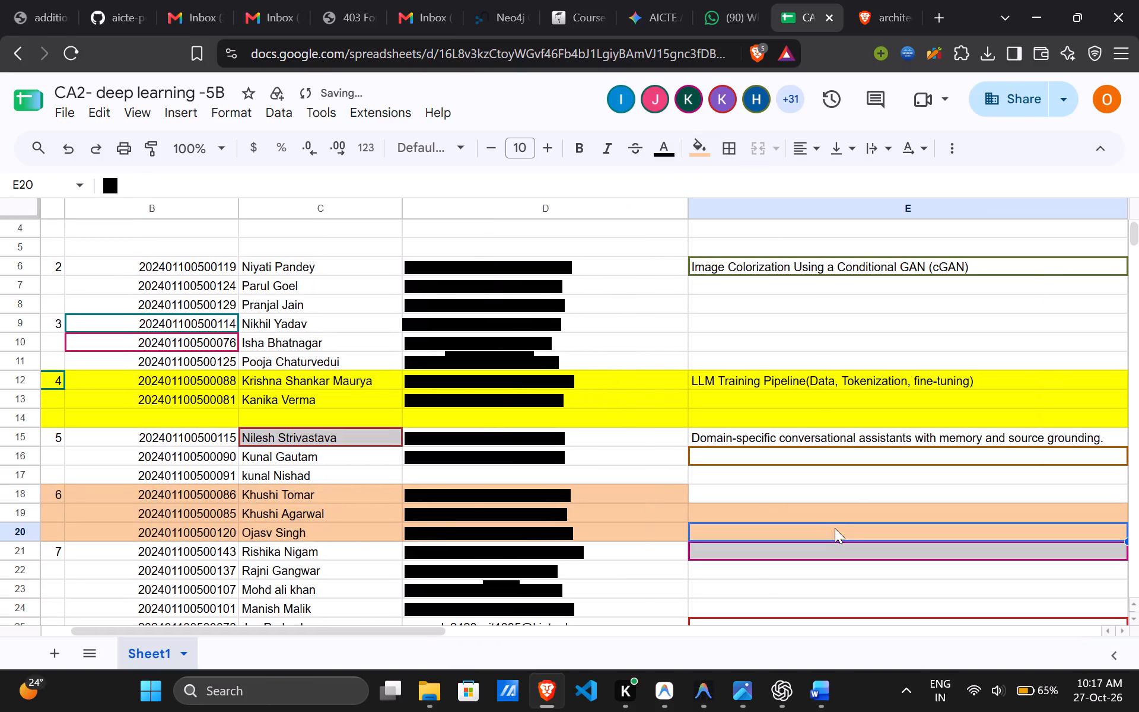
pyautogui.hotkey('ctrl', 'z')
# Merge group 6's project title cells, E18 to E20, into one cell.
pyautogui.click(835, 528)
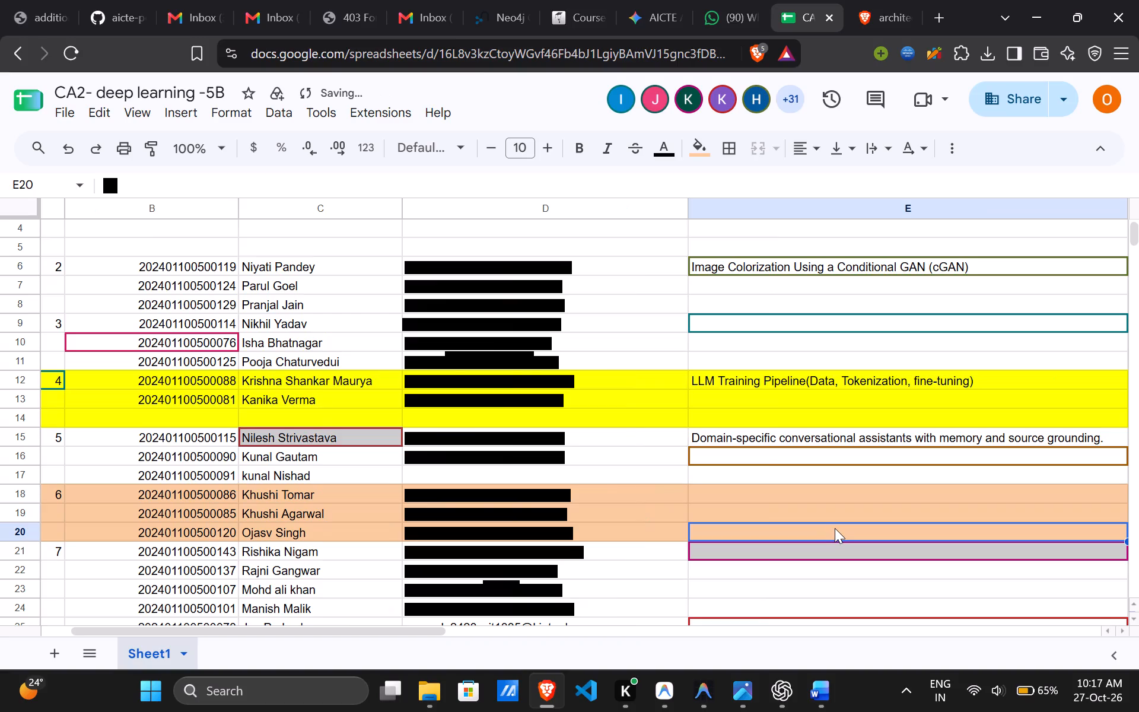
pyautogui.moveTo(835, 528); pyautogui.dragTo(827, 494)
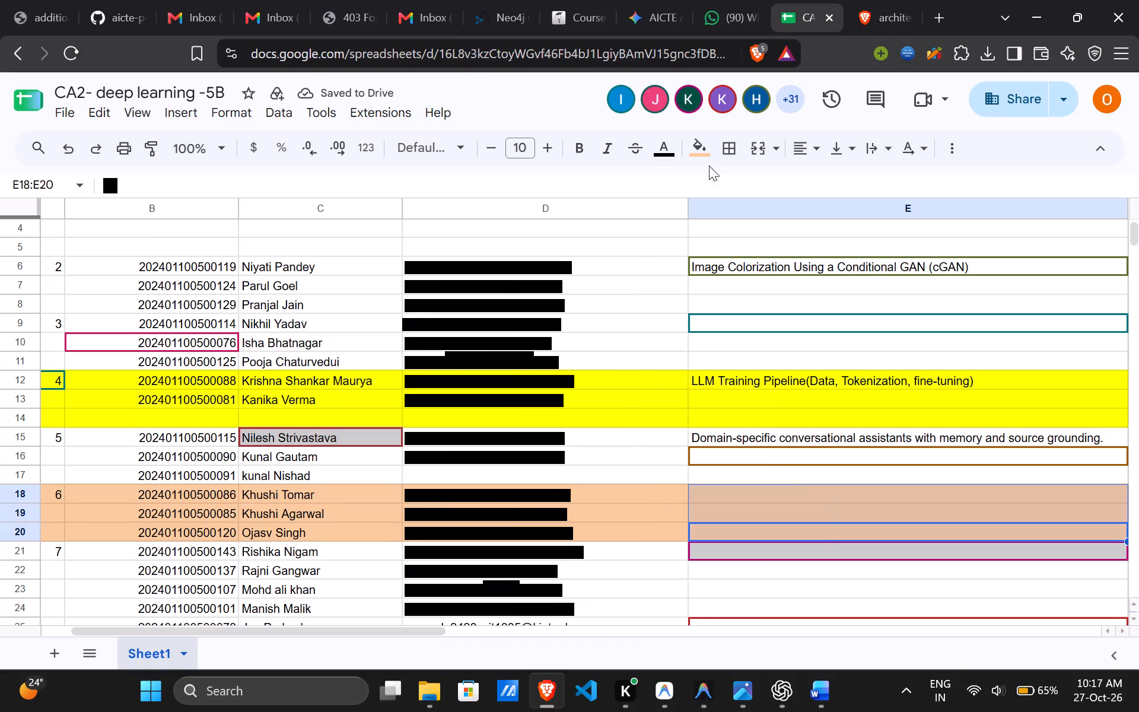
pyautogui.click(756, 148)
# Open group 6's merged project title cell for editing and review the other groups' rows and project titles.
pyautogui.doubleClick(800, 516)
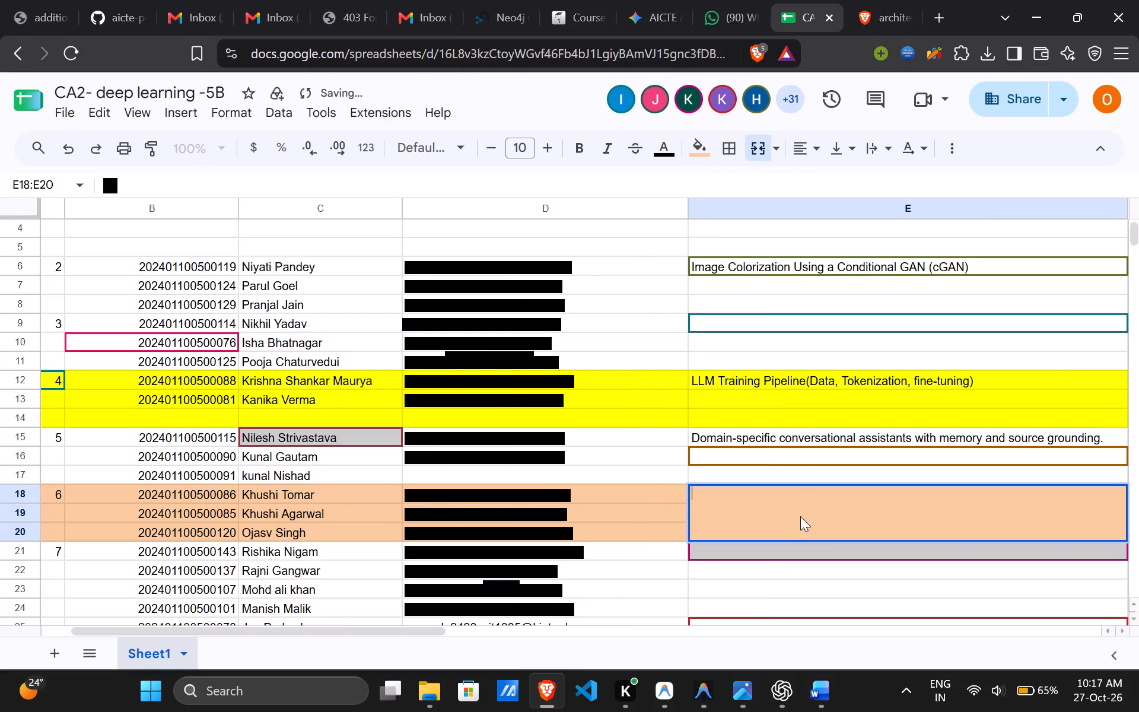
pyautogui.scroll(1, 800, 516)
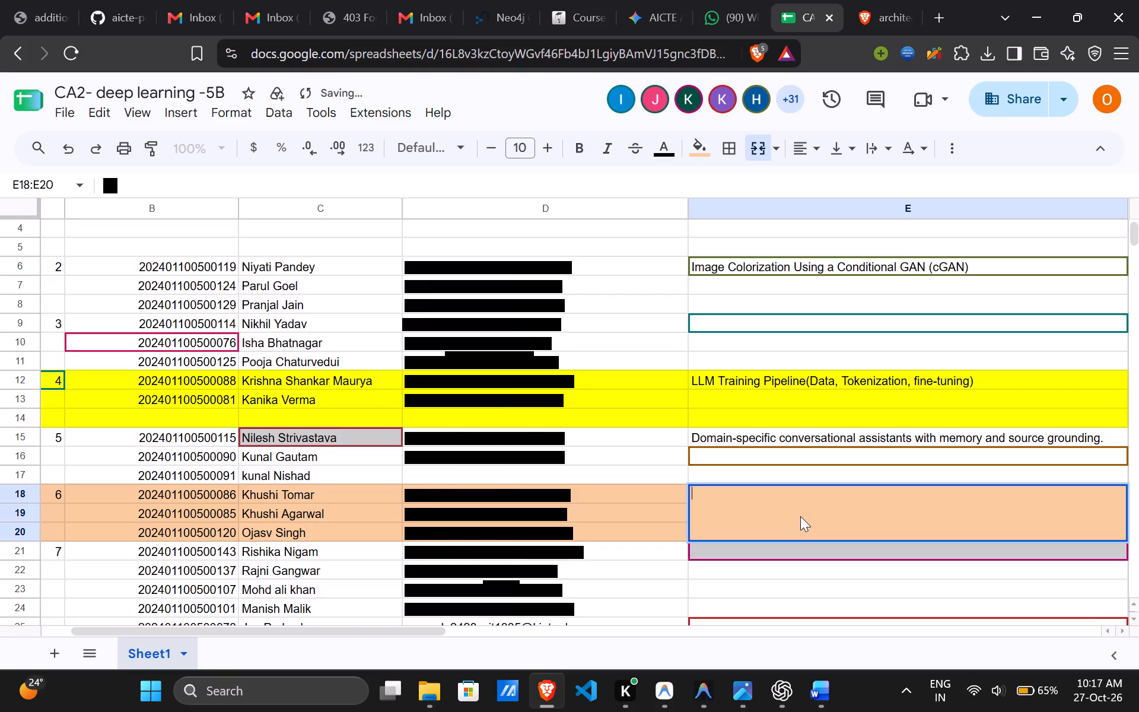
pyautogui.scroll(1, 800, 516)
pyautogui.hscroll(1, 789, 514)
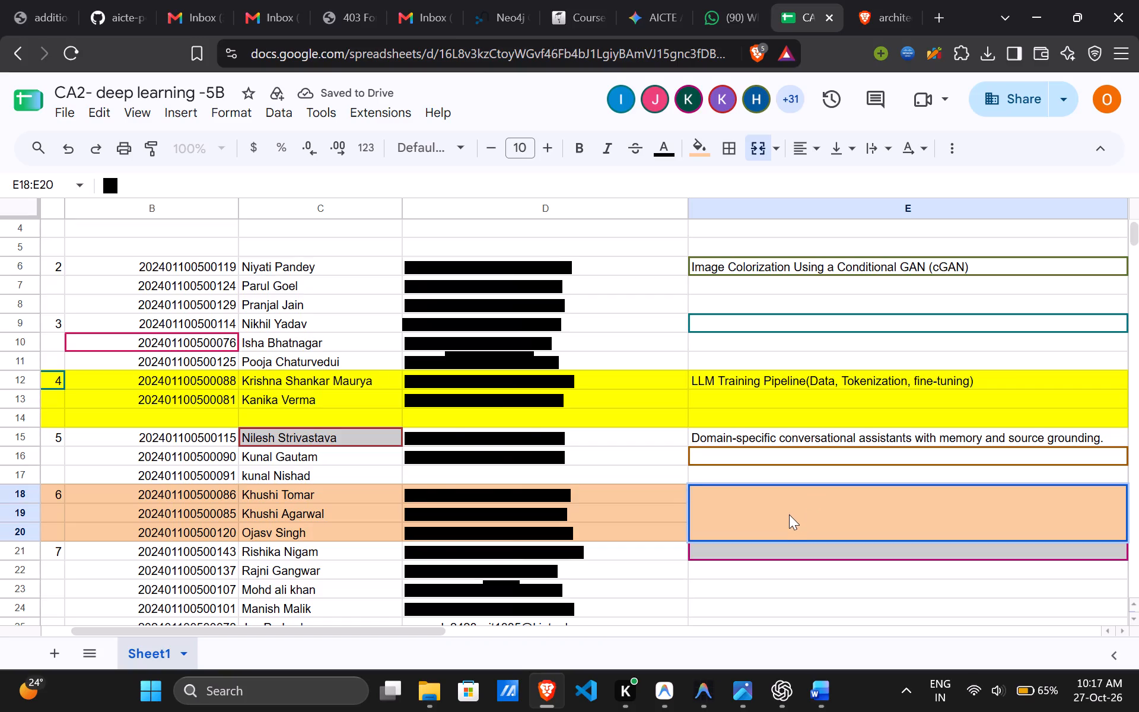
pyautogui.hscroll(2, 593, 535)
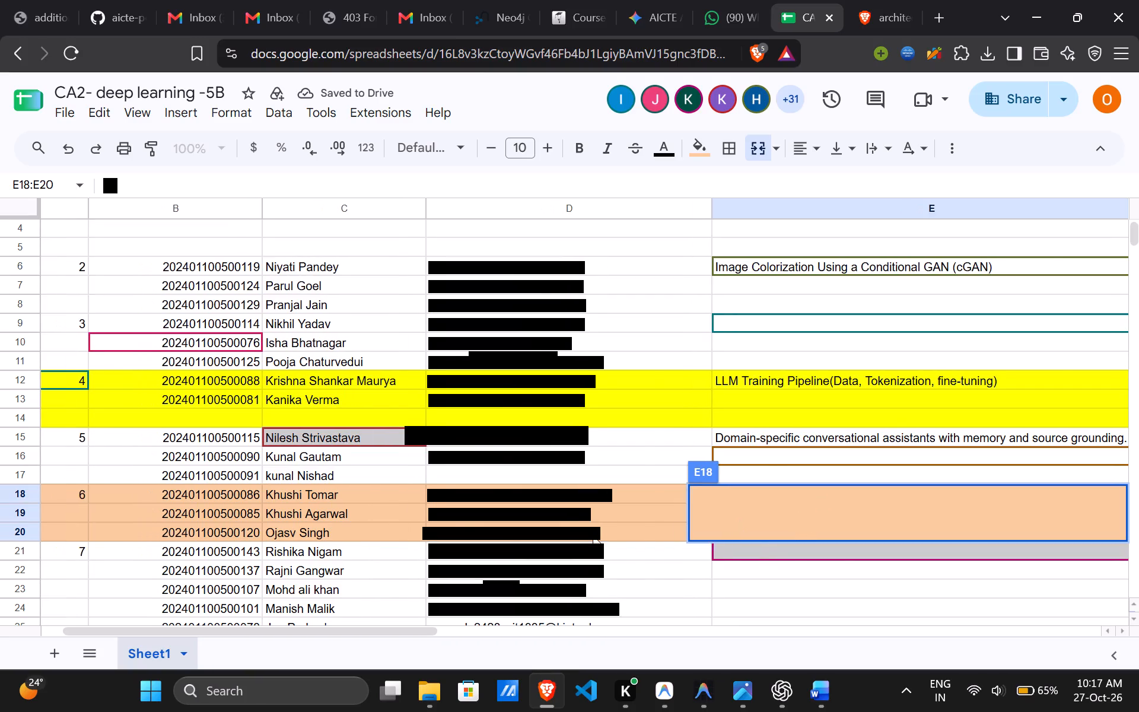
pyautogui.hscroll(2, 593, 535)
pyautogui.scroll(1, 593, 535)
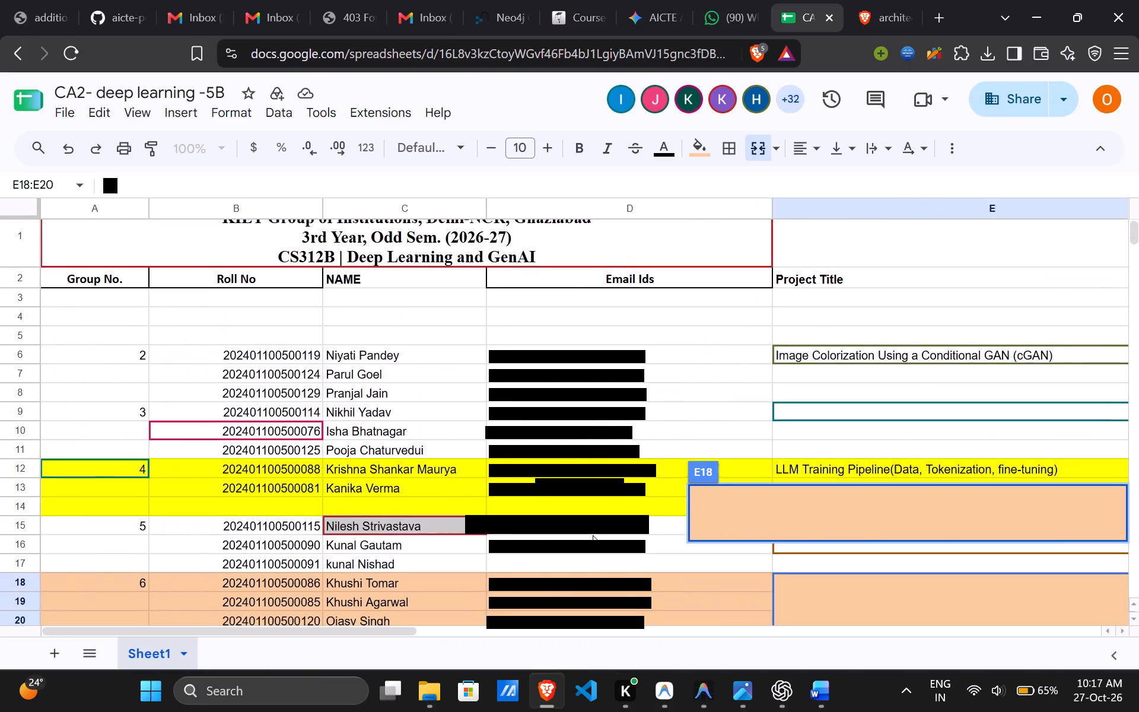
pyautogui.click(593, 535)
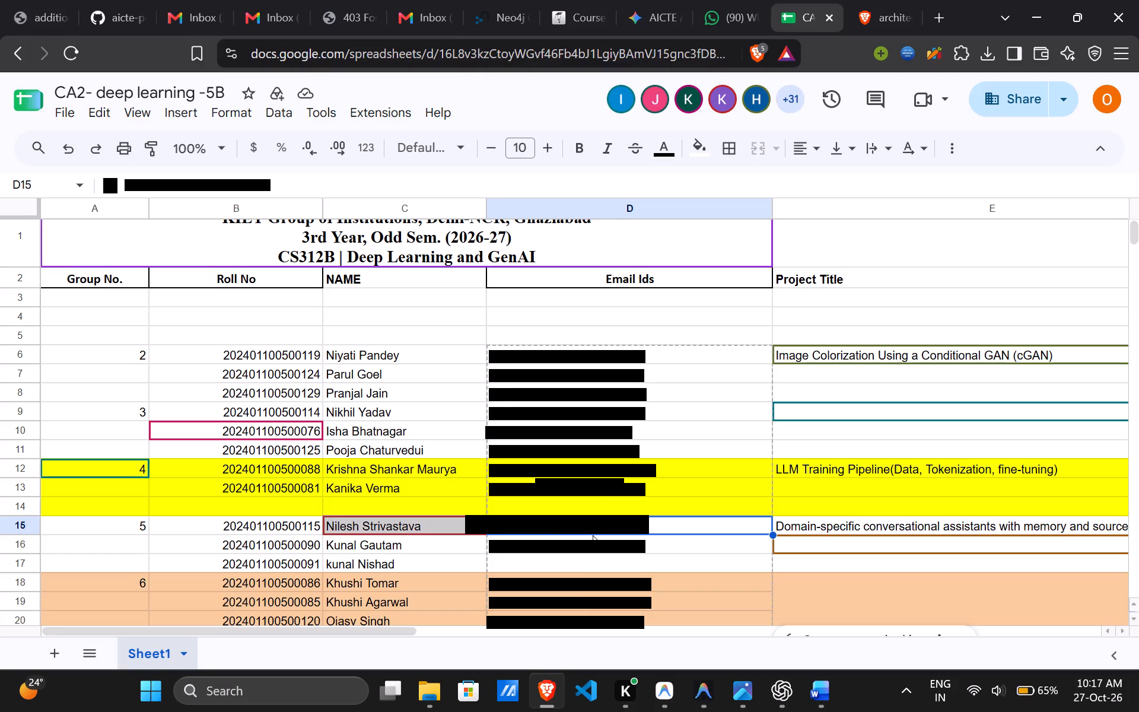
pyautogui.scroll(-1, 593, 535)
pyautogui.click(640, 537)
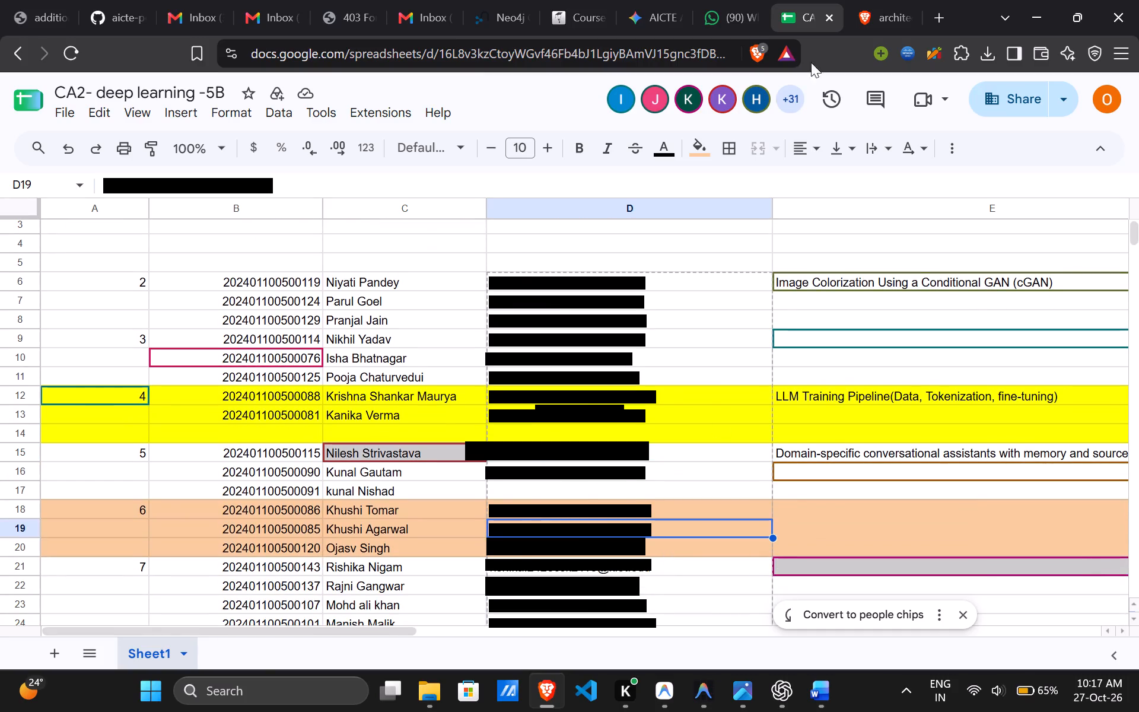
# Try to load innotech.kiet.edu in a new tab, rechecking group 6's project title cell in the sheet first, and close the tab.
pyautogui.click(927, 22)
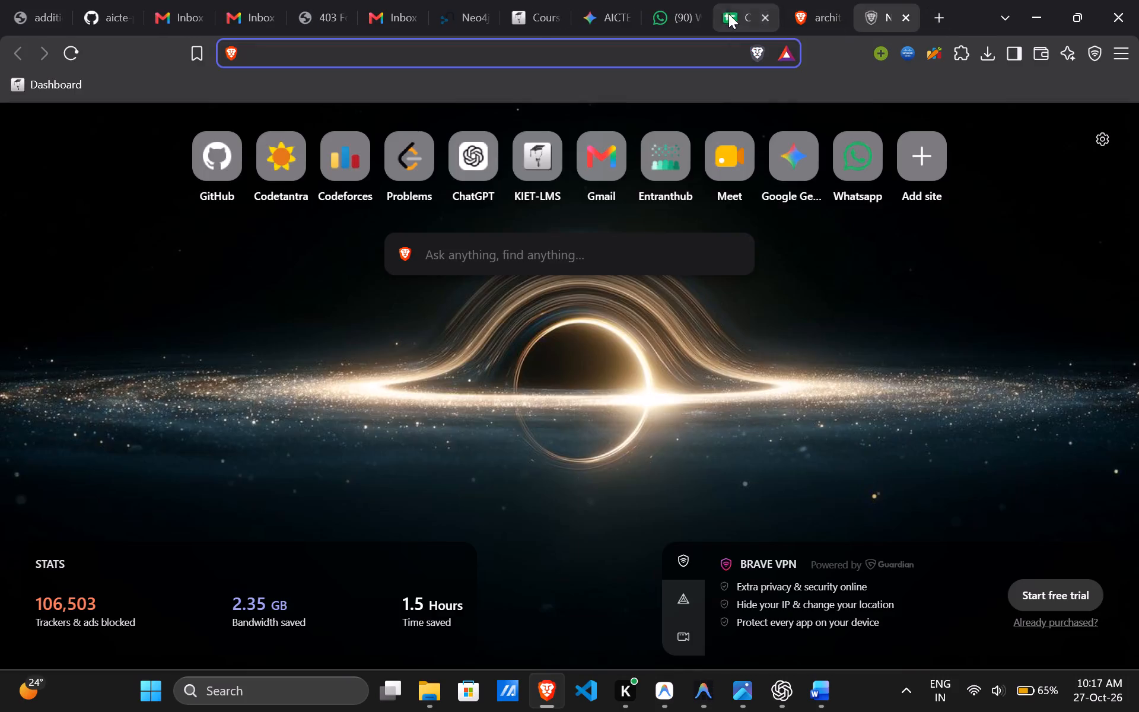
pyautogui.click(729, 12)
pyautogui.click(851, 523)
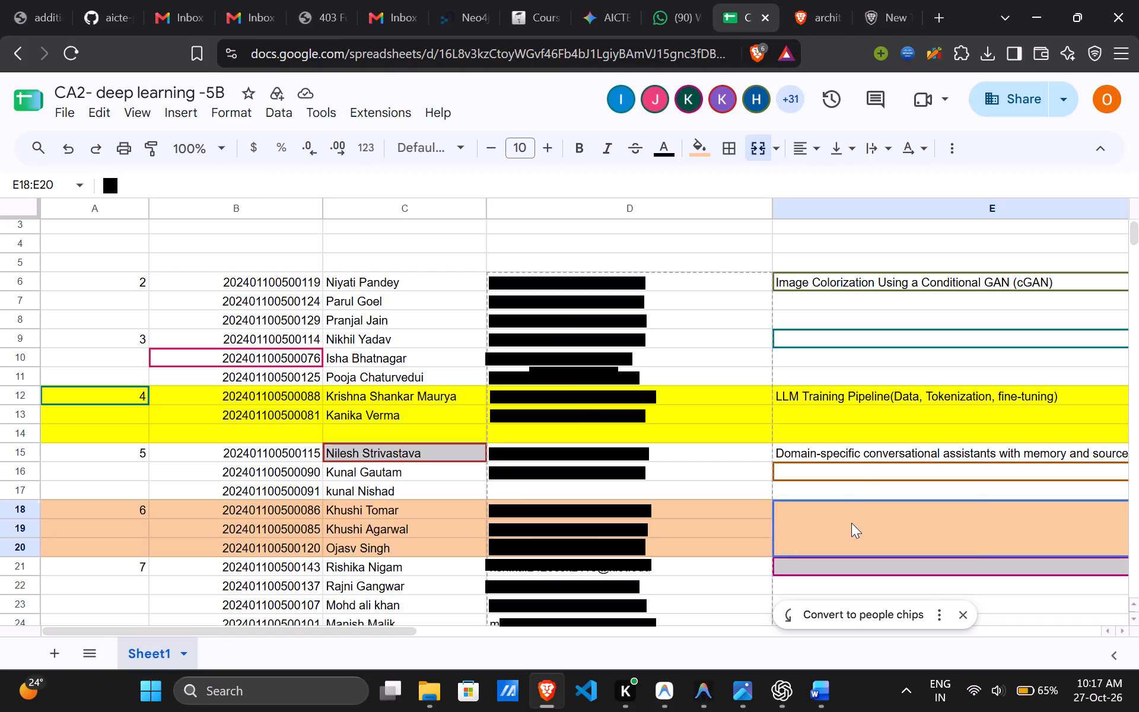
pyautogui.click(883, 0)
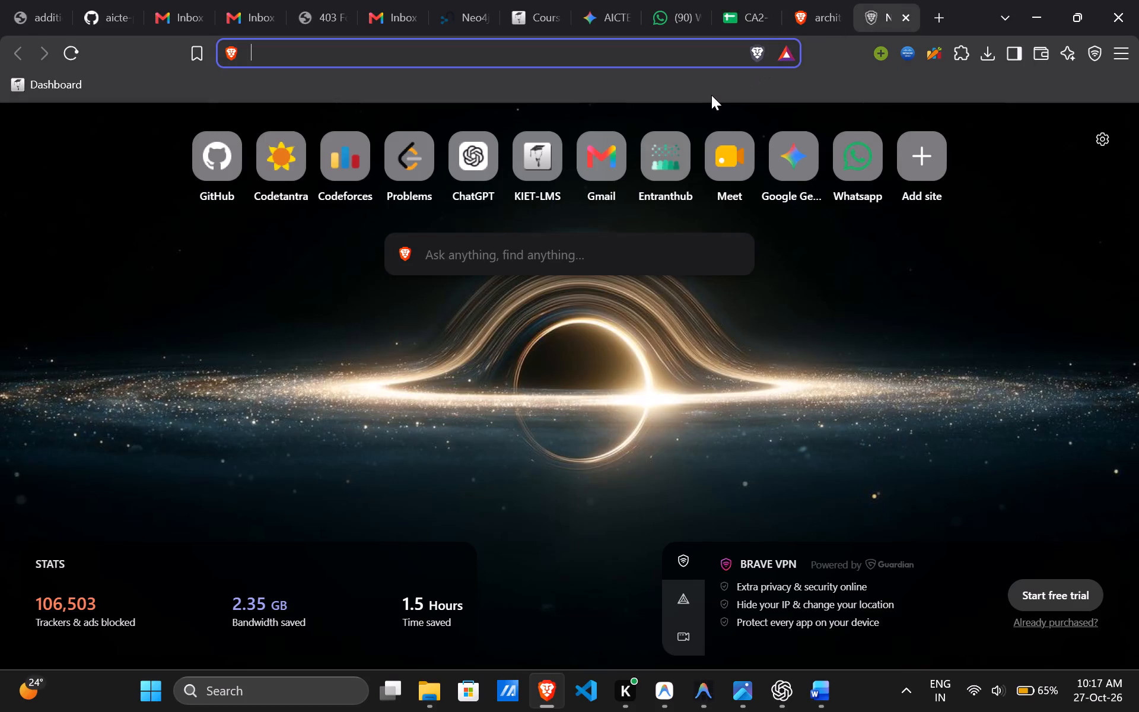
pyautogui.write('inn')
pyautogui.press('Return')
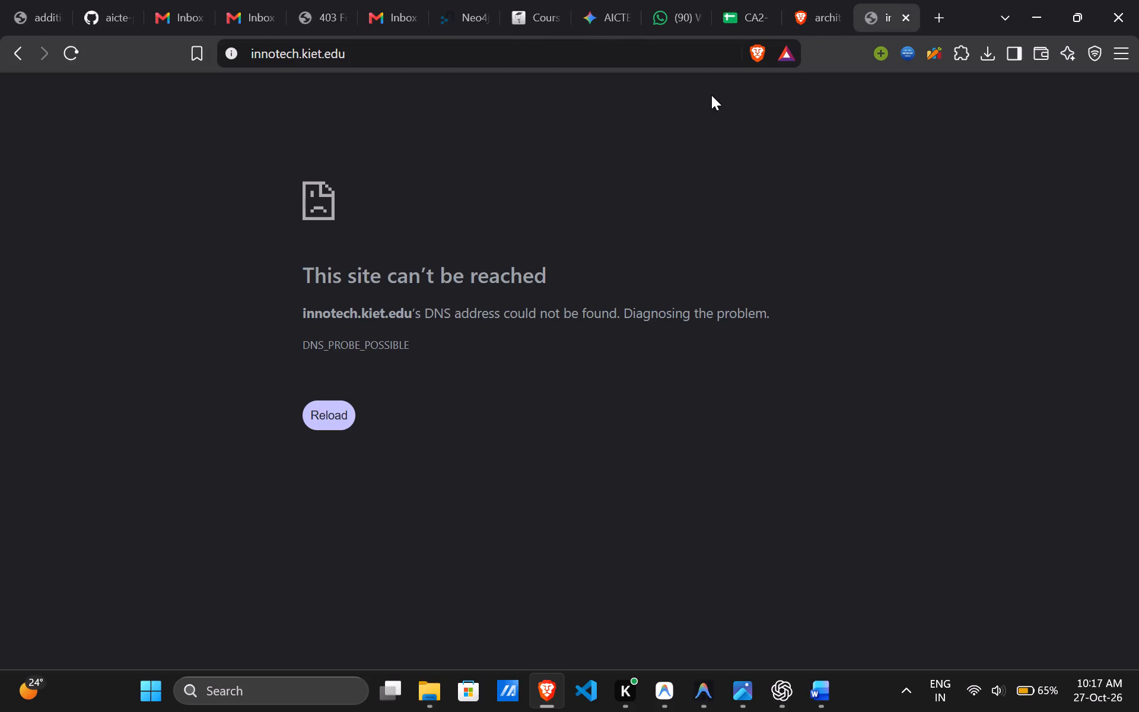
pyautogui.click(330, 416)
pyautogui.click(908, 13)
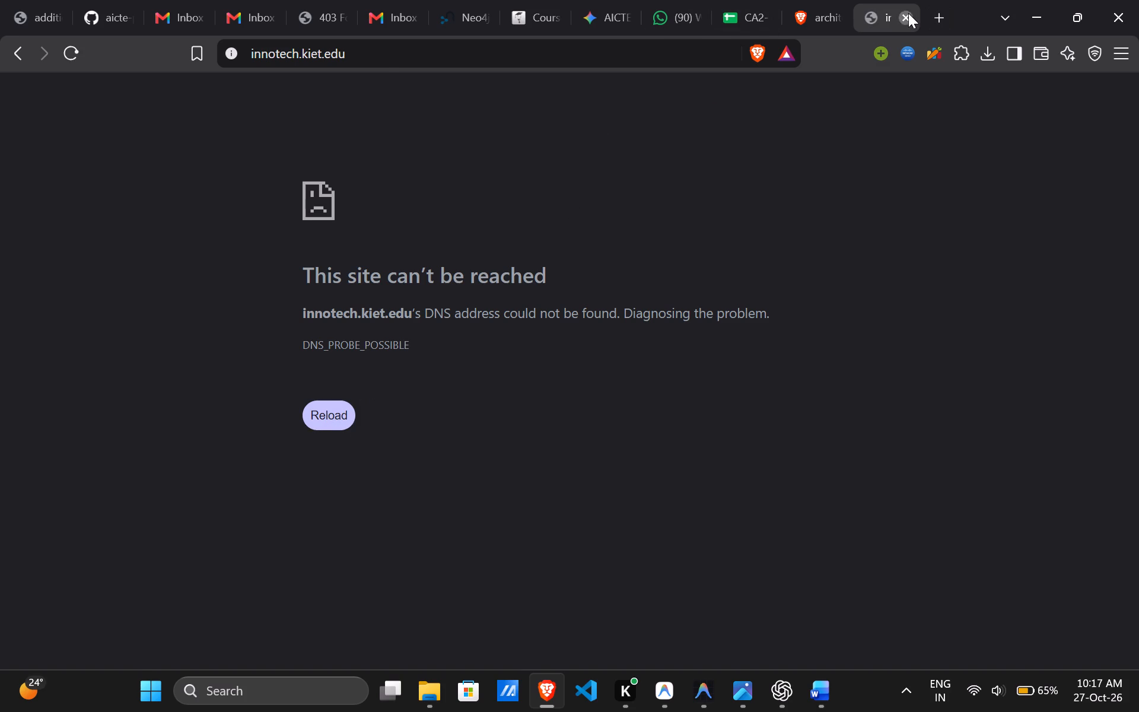
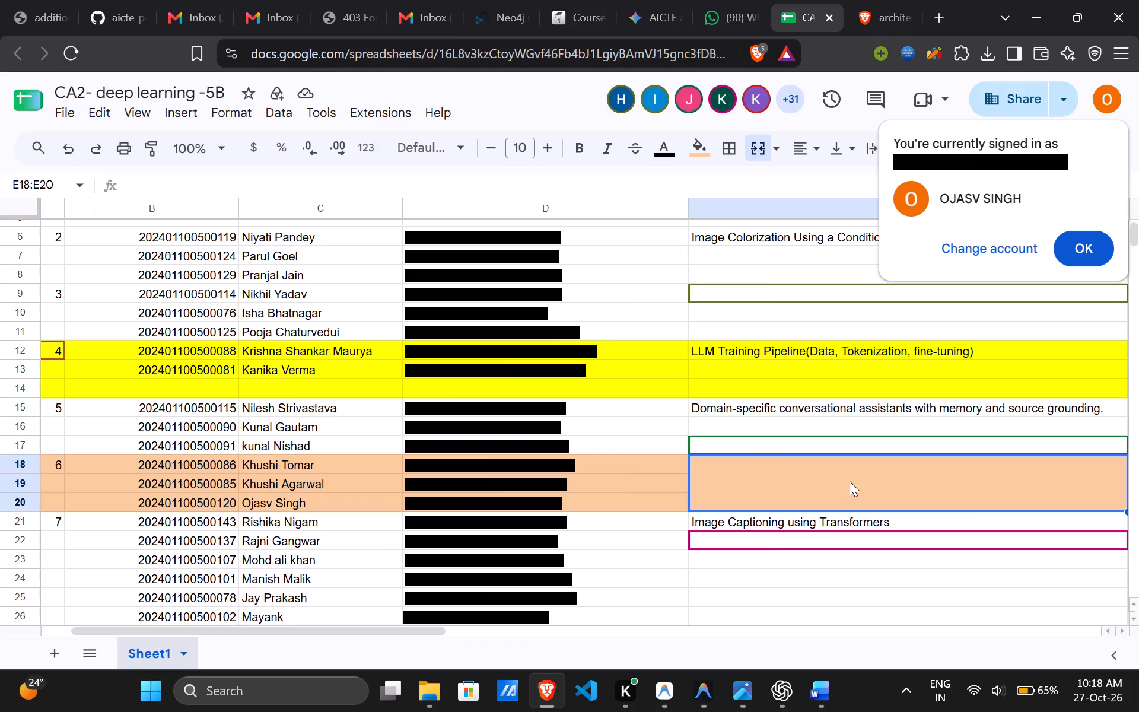
# Examine the groups' rows and project titles around group 6's merged project title cell, E18 to E20, keeping that cell selected.
pyautogui.hscroll(1, 850, 481)
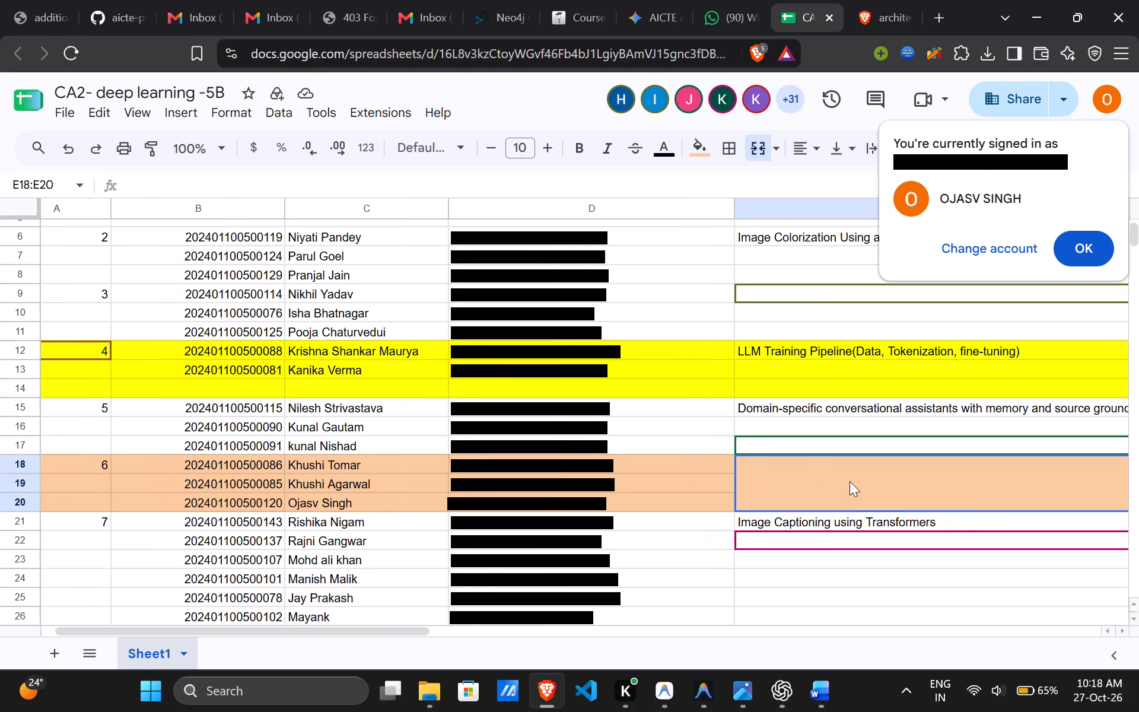
pyautogui.hscroll(2, 850, 481)
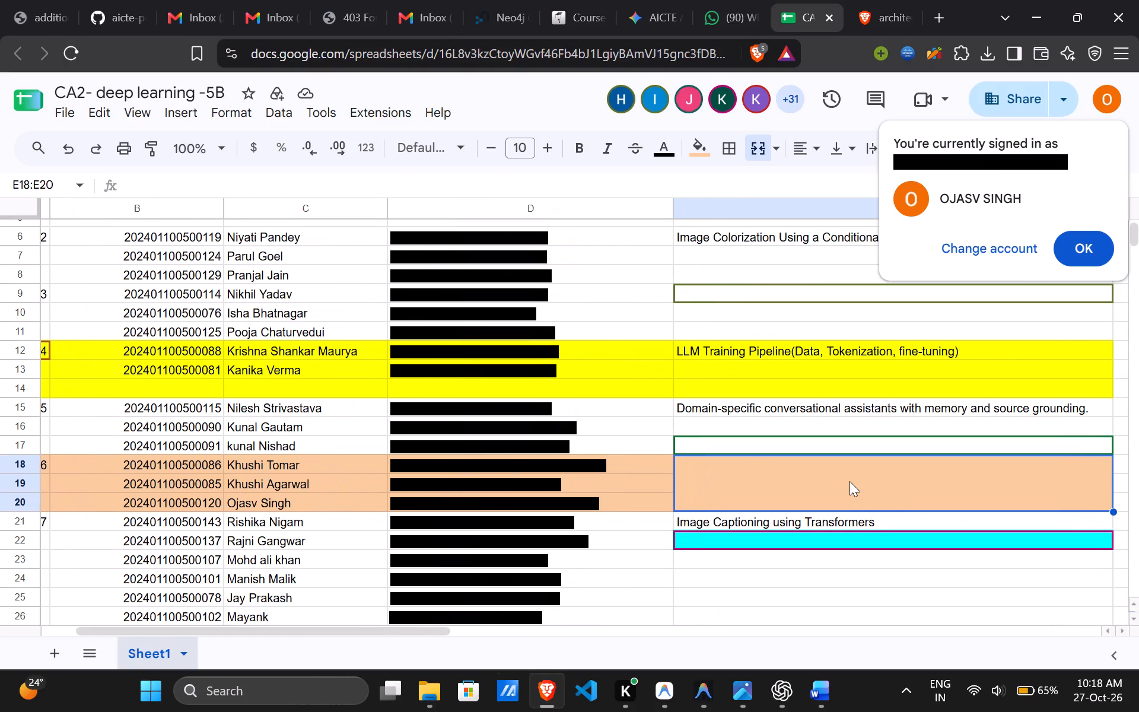
pyautogui.hscroll(1, 850, 481)
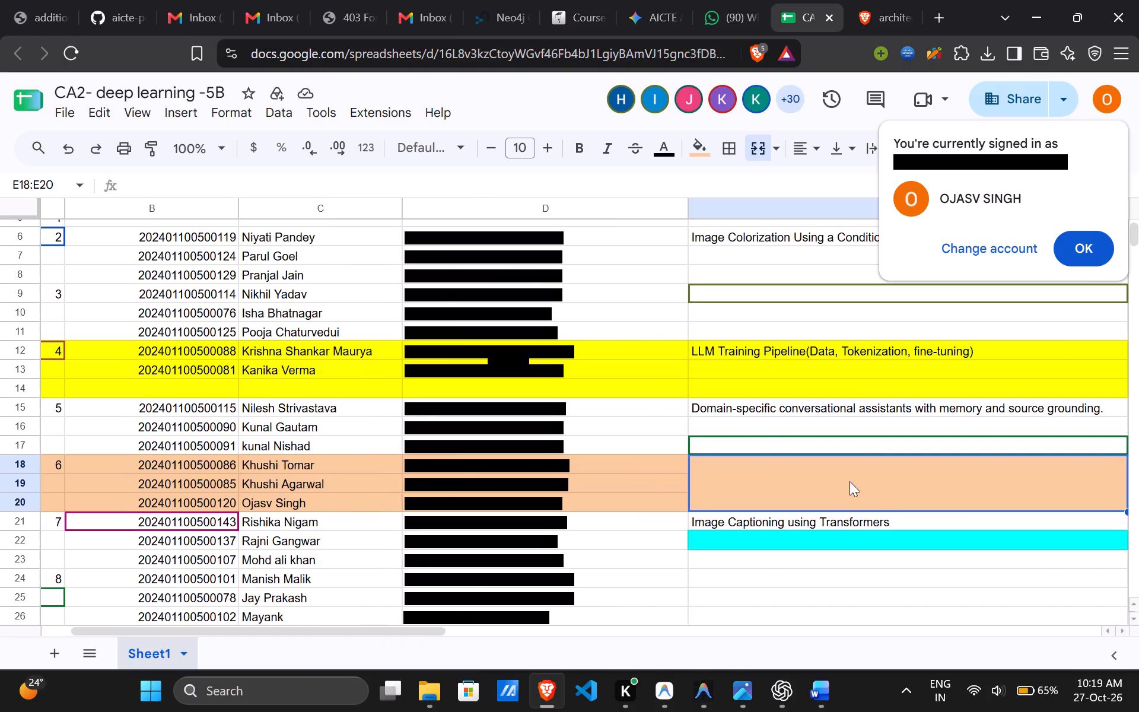
pyautogui.click(850, 481)
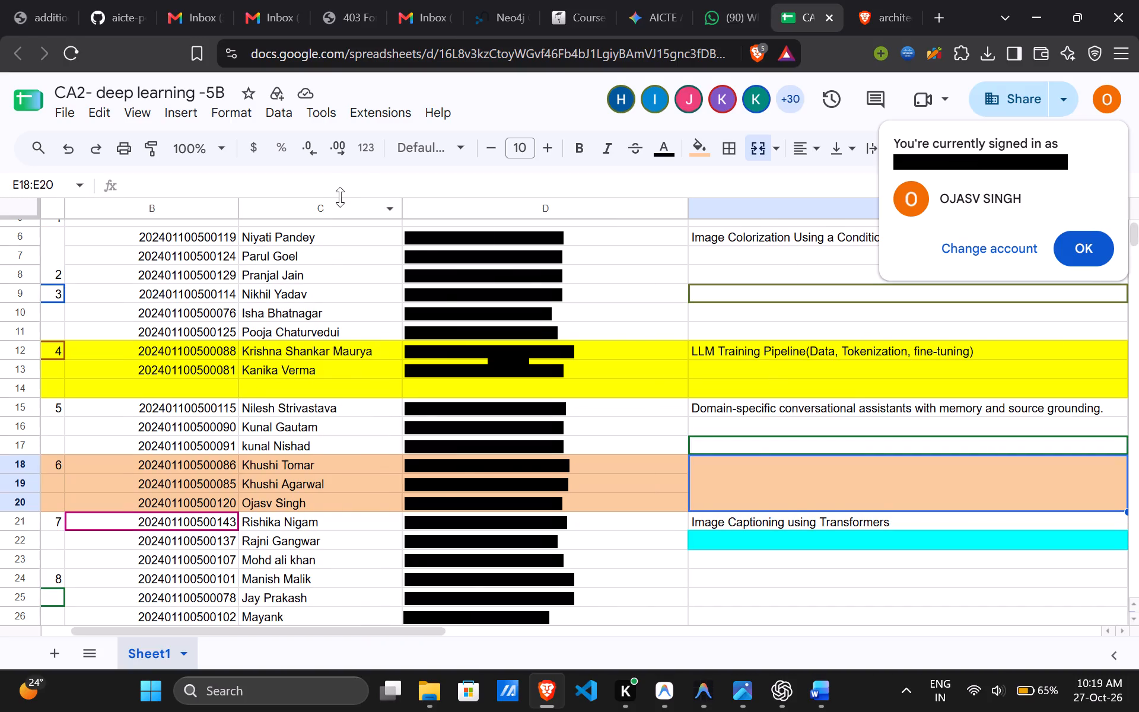
pyautogui.hscroll(1, 782, 493)
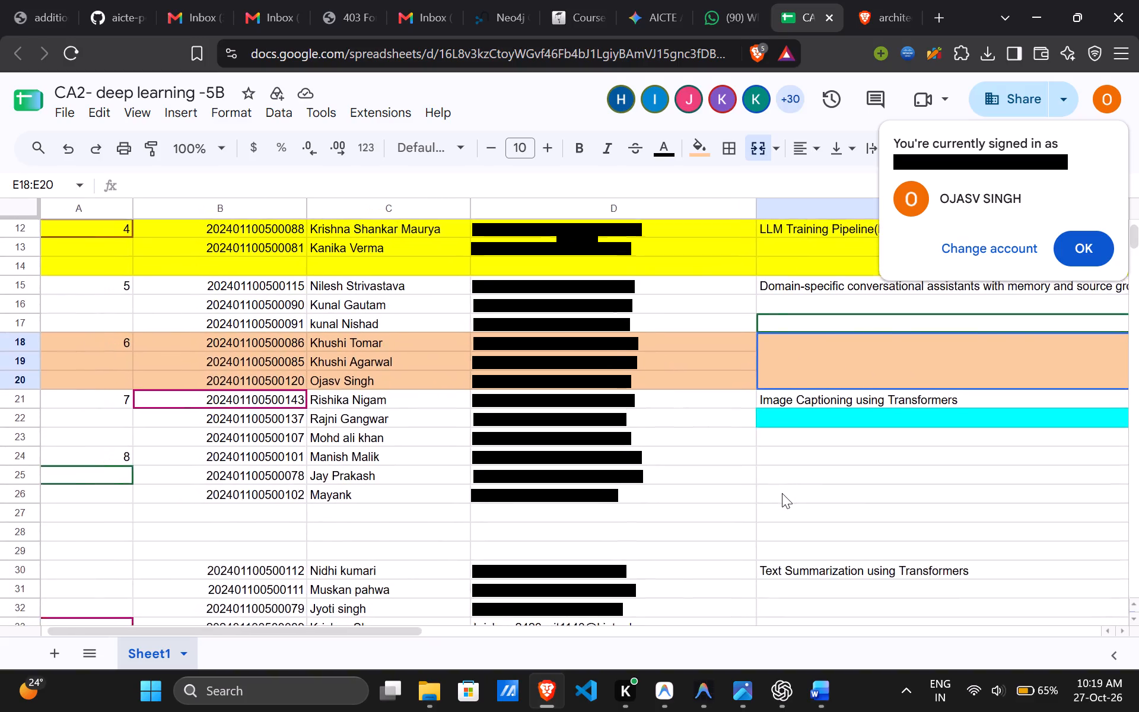
pyautogui.hscroll(5, 782, 493)
pyautogui.scroll(1, 782, 493)
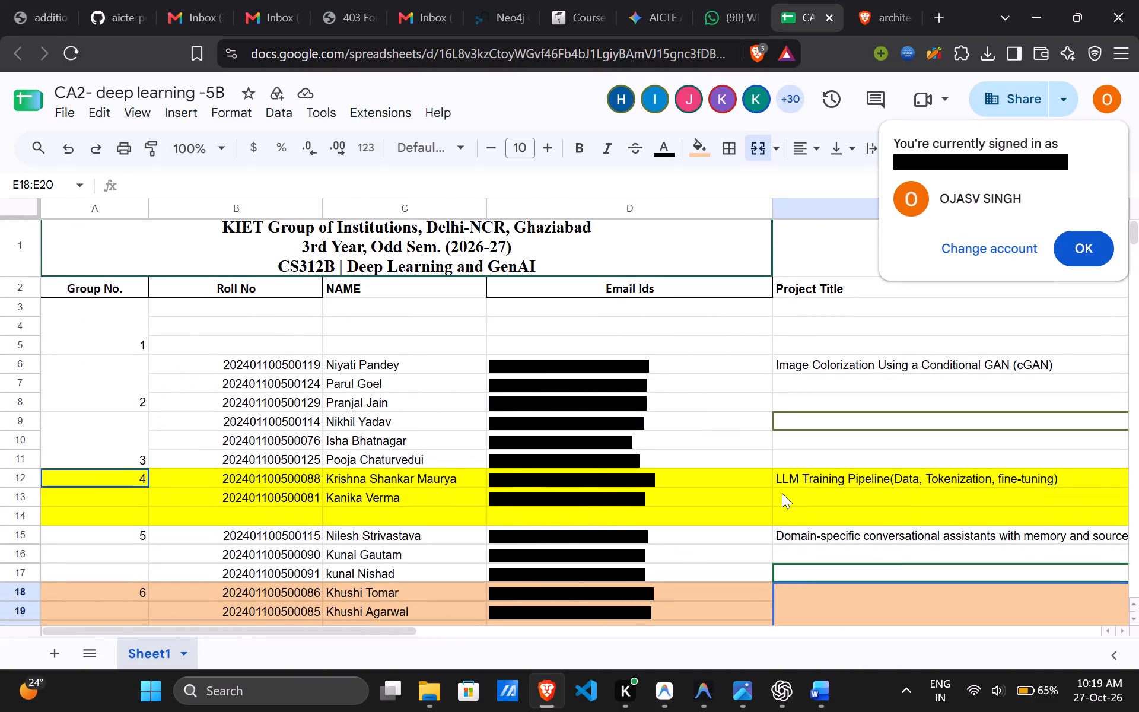
pyautogui.scroll(1, 782, 493)
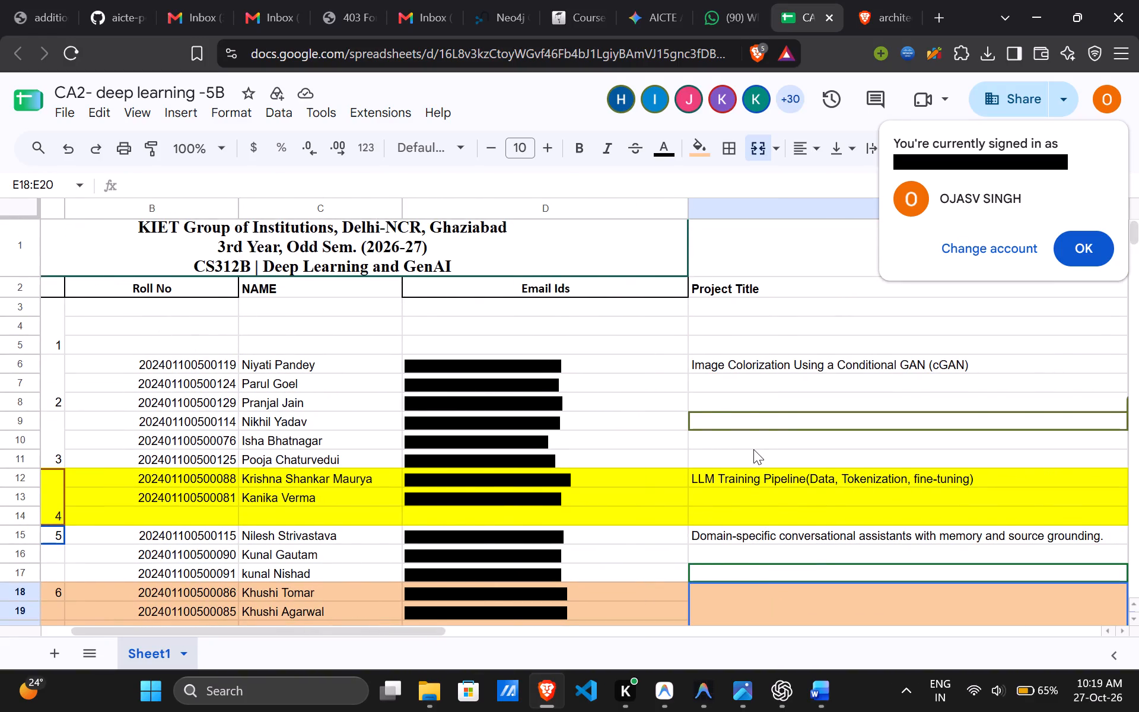
pyautogui.hscroll(2, 753, 449)
pyautogui.scroll(-1, 753, 449)
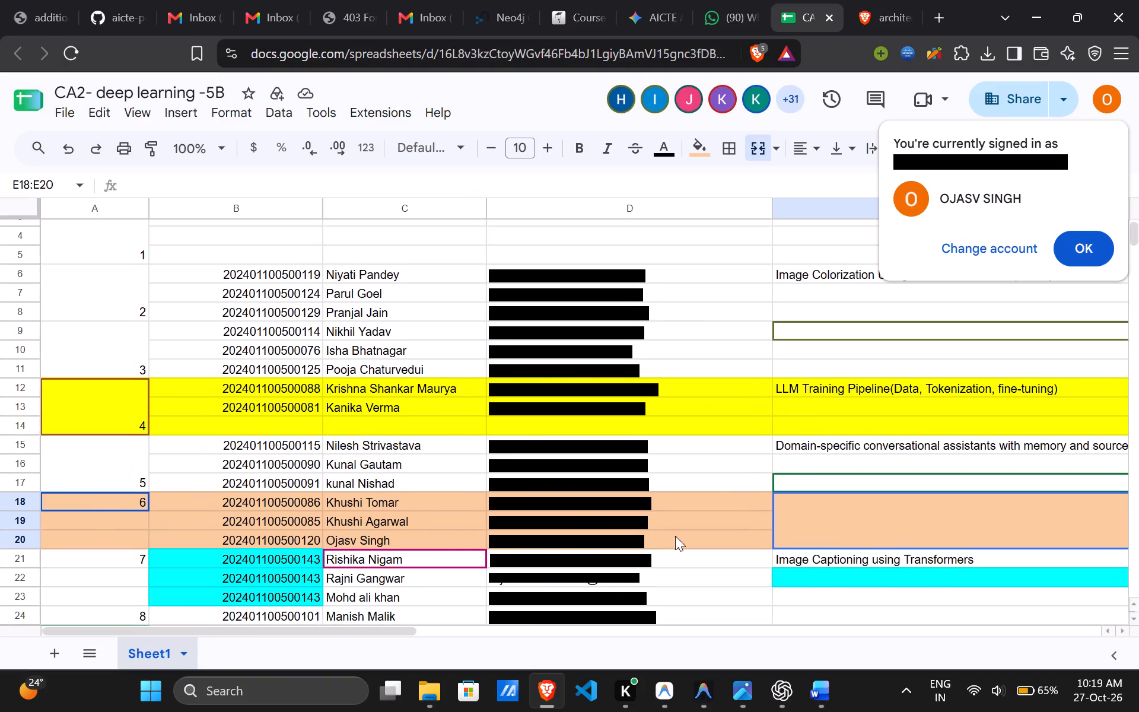
pyautogui.click(822, 530)
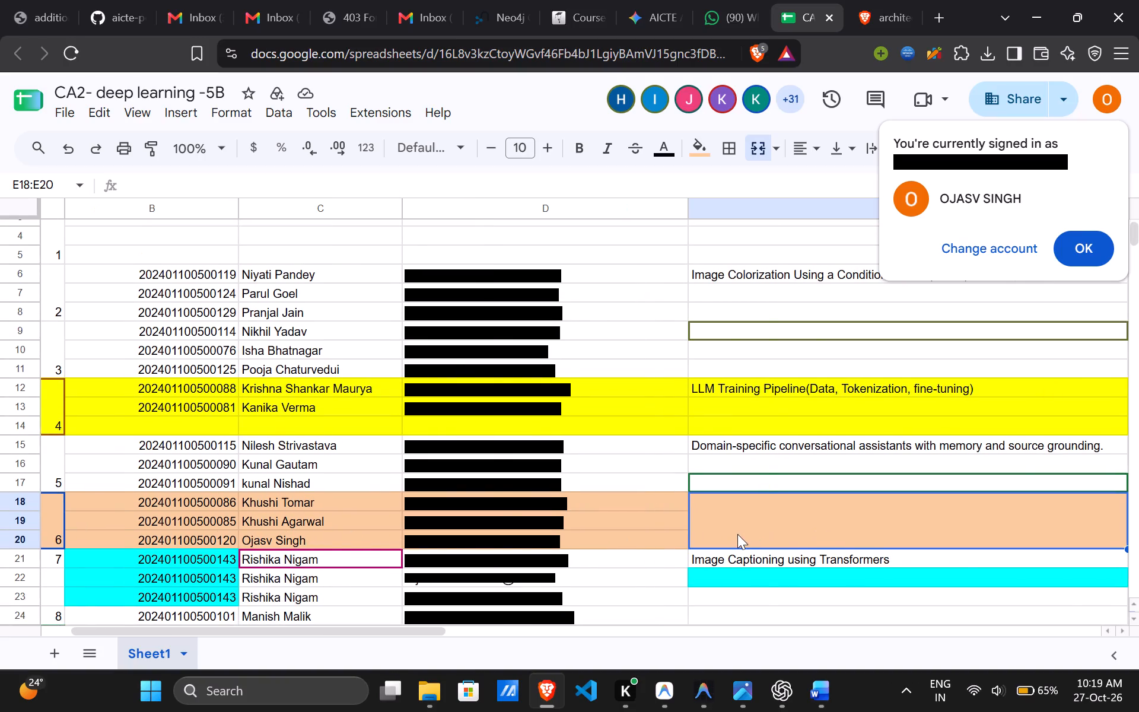
pyautogui.hscroll(1, 737, 534)
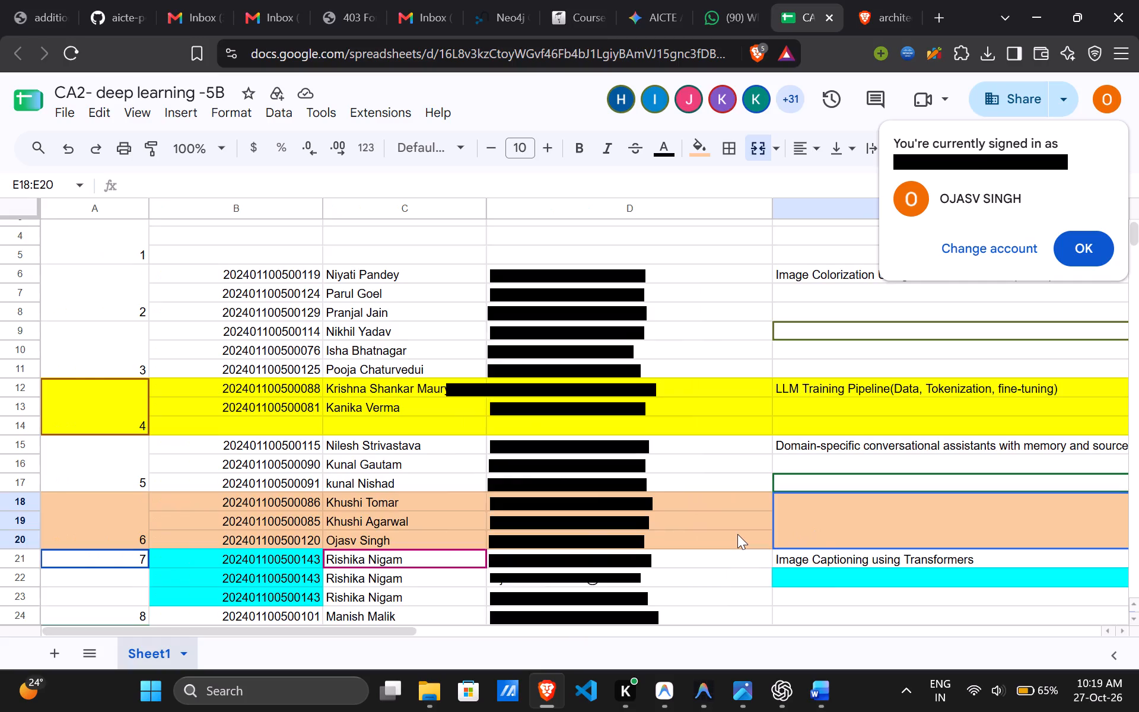
pyautogui.scroll(-1, 737, 534)
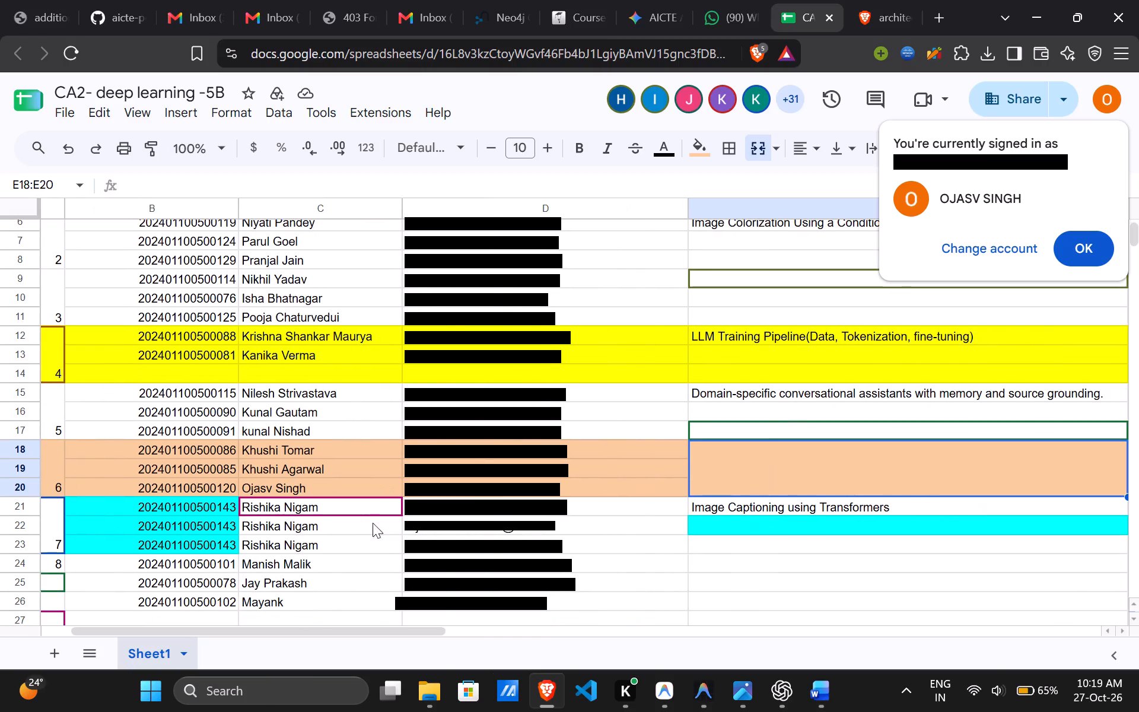
pyautogui.click(782, 454)
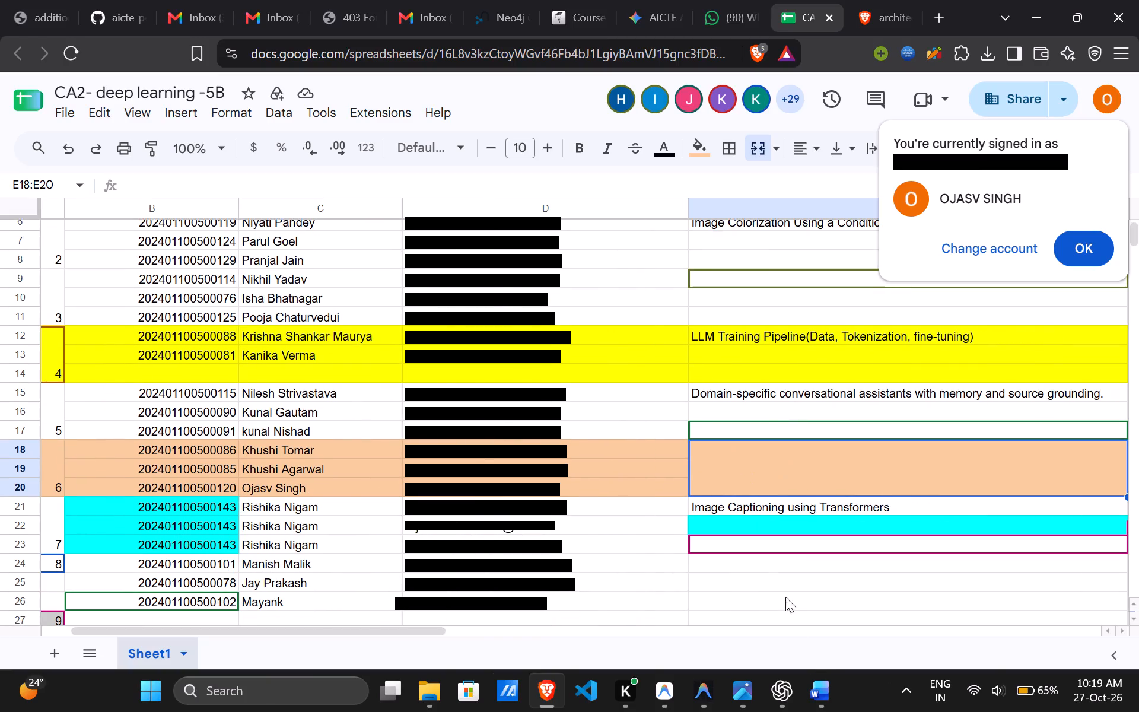
# Review the remaining groups' members and project titles further down the sheet, and return to group 6's rows.
pyautogui.scroll(-2, 553, 501)
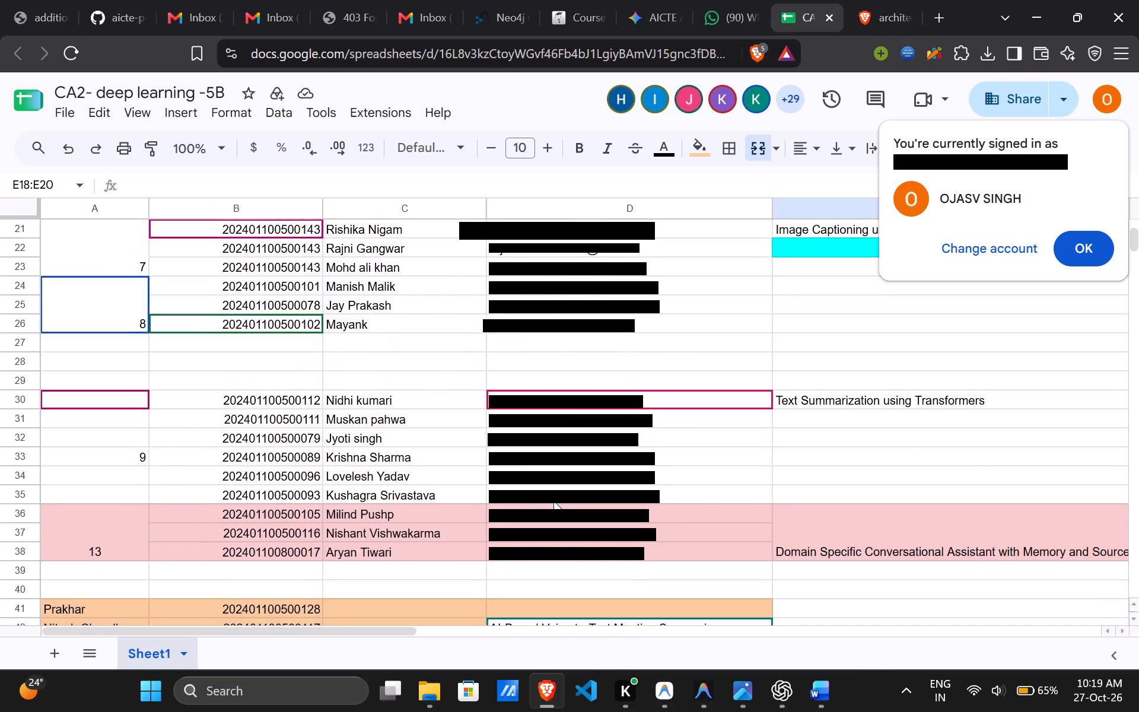
pyautogui.scroll(-5, 553, 501)
pyautogui.hscroll(1, 553, 501)
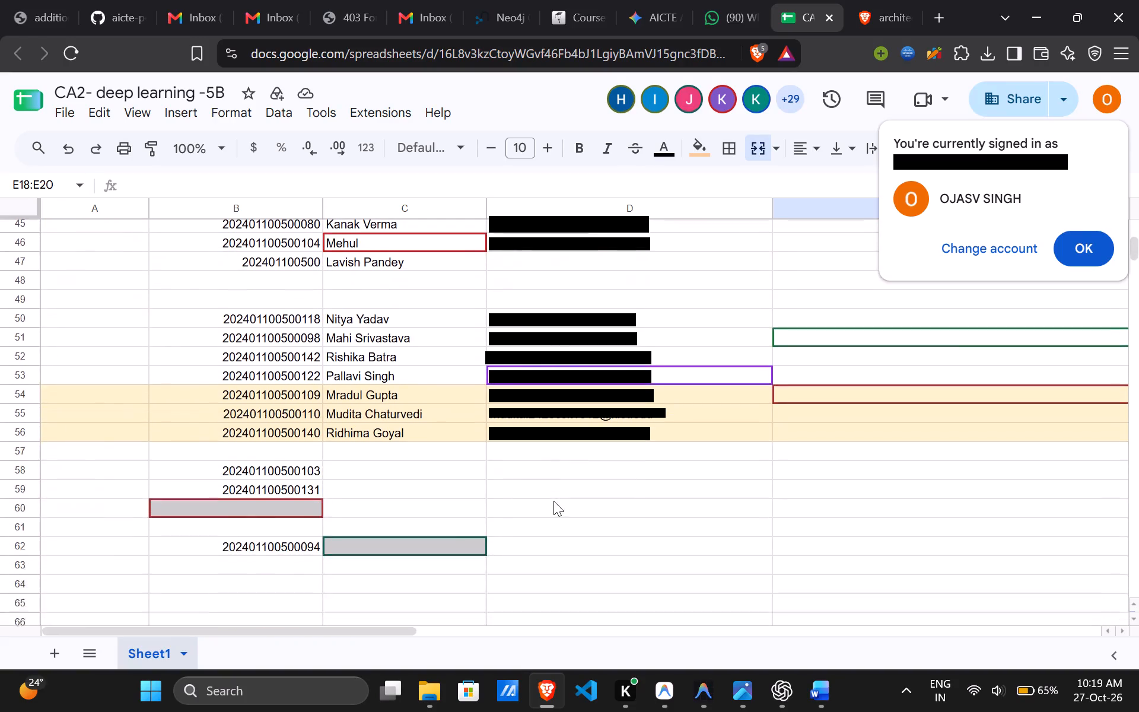
pyautogui.hscroll(2, 553, 501)
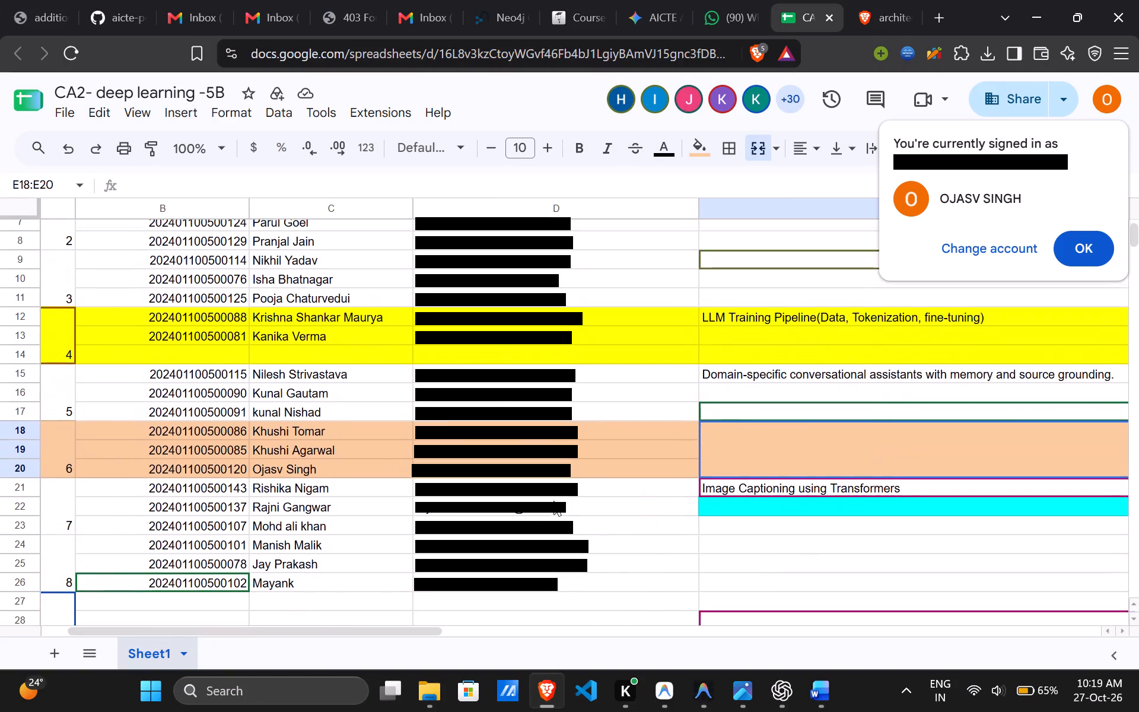
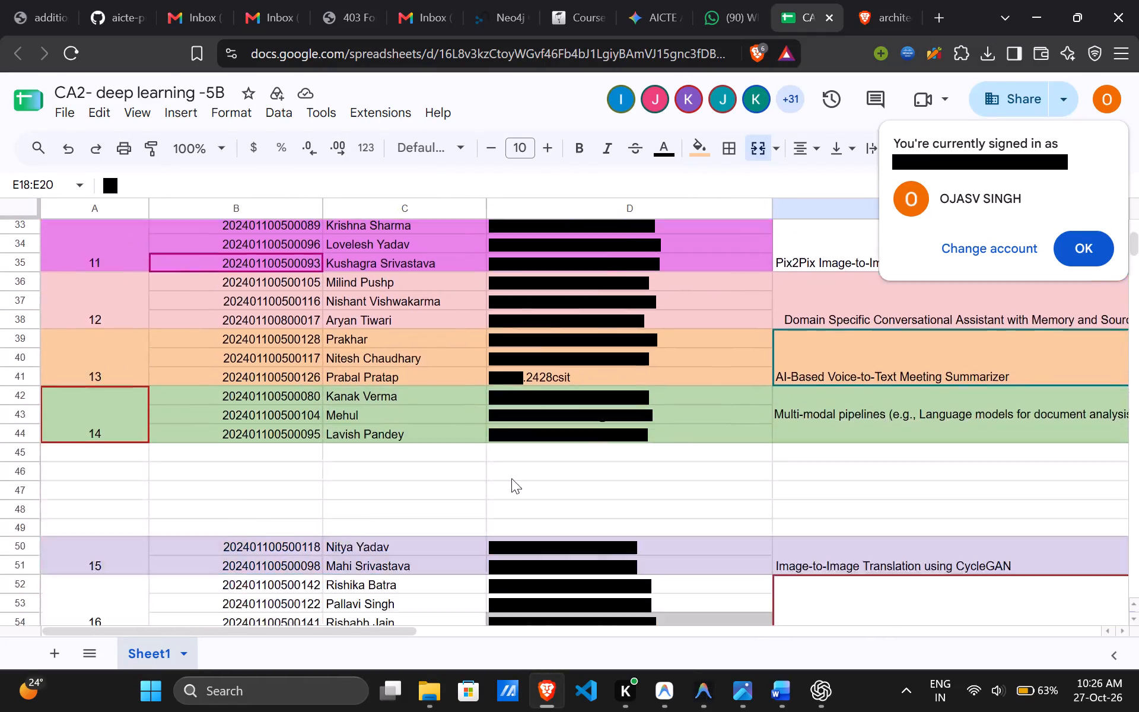
pyautogui.hscroll(1, 511, 478)
pyautogui.hscroll(-2, 511, 478)
pyautogui.scroll(1, 511, 478)
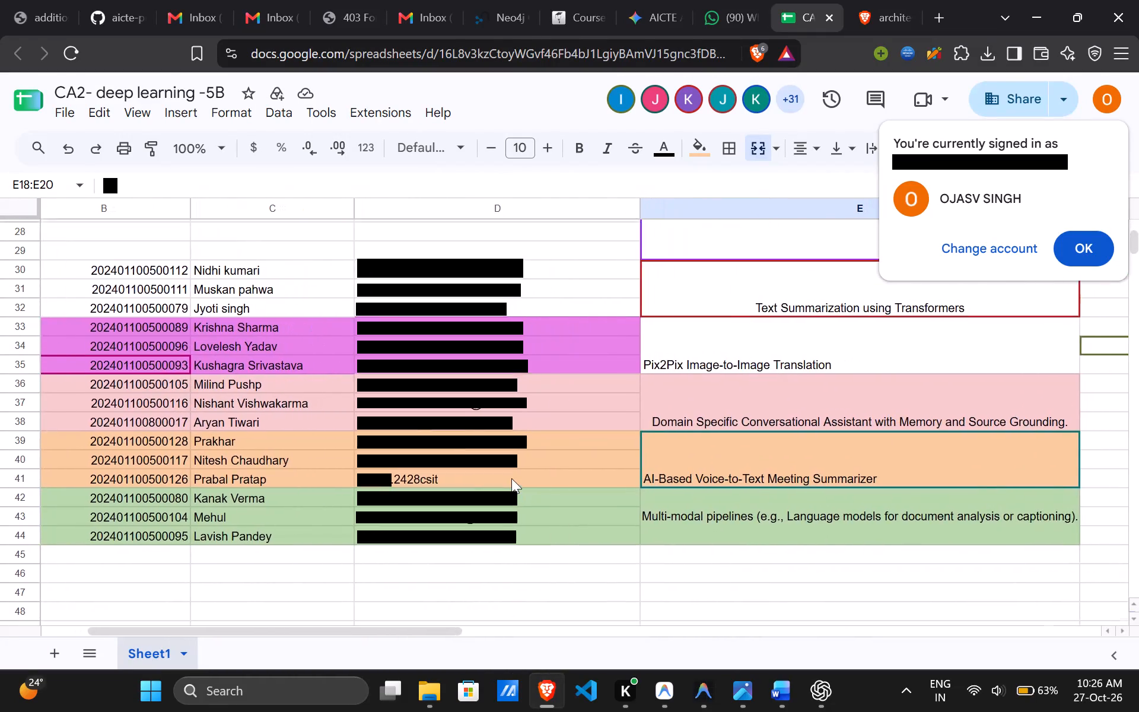
pyautogui.scroll(3, 511, 478)
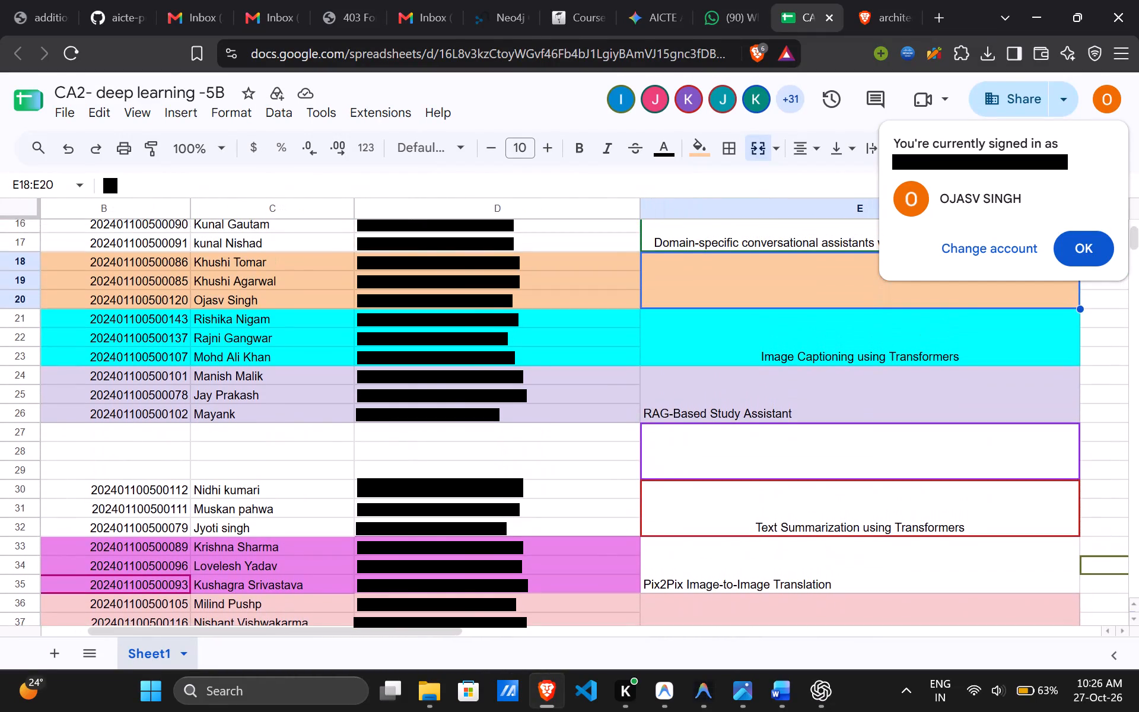
pyautogui.scroll(2, 511, 478)
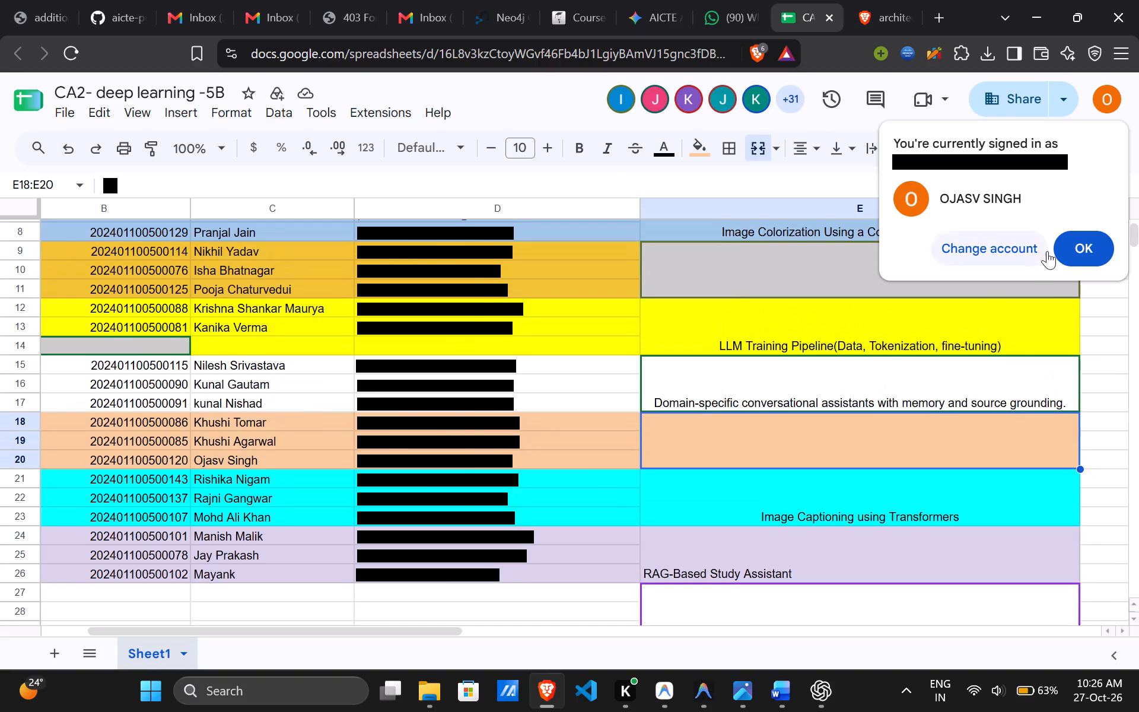
pyautogui.click(1085, 247)
pyautogui.scroll(2, 965, 306)
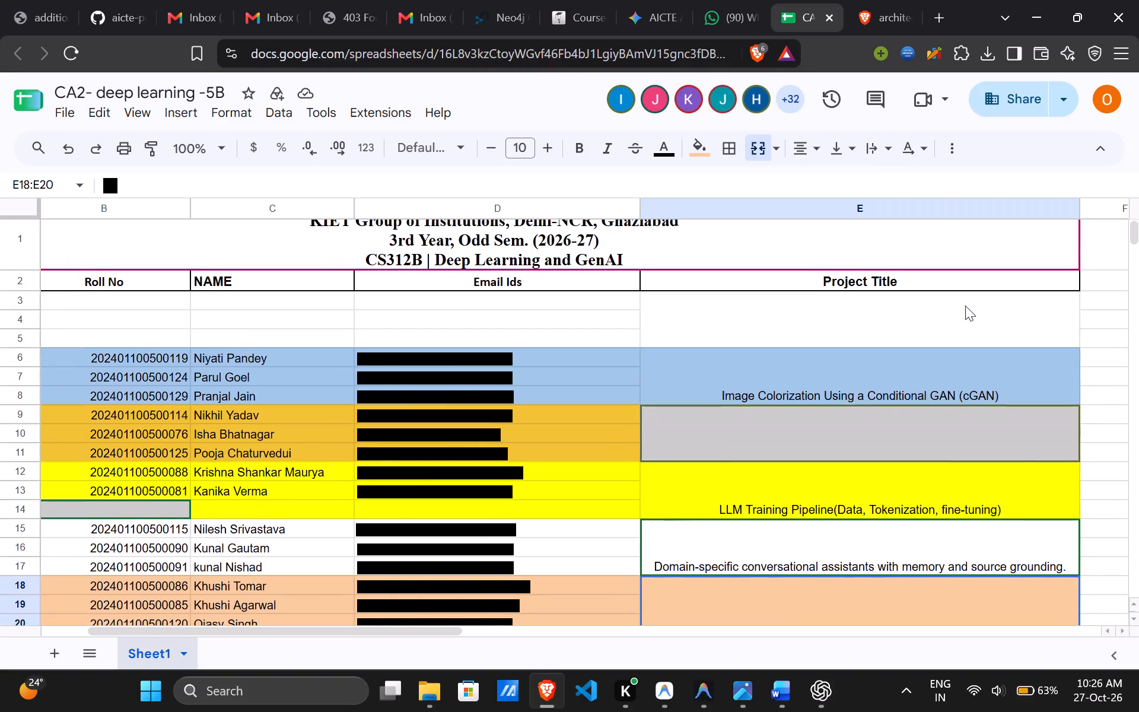
pyautogui.scroll(-10, 965, 306)
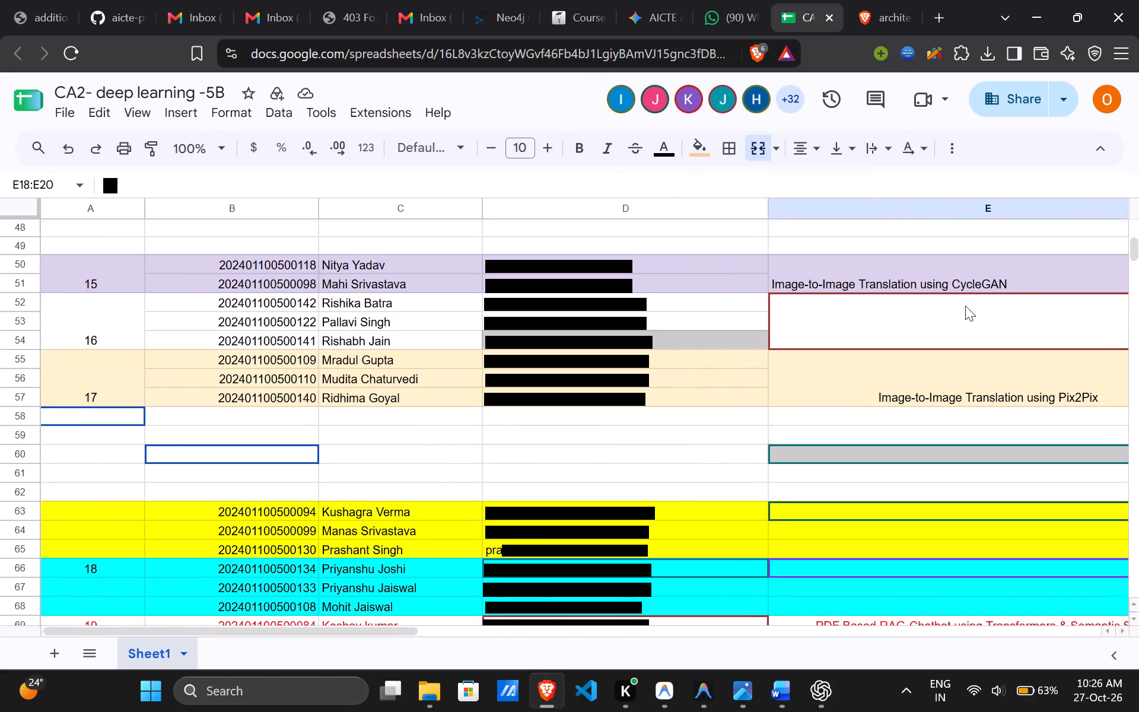
pyautogui.scroll(-3, 965, 306)
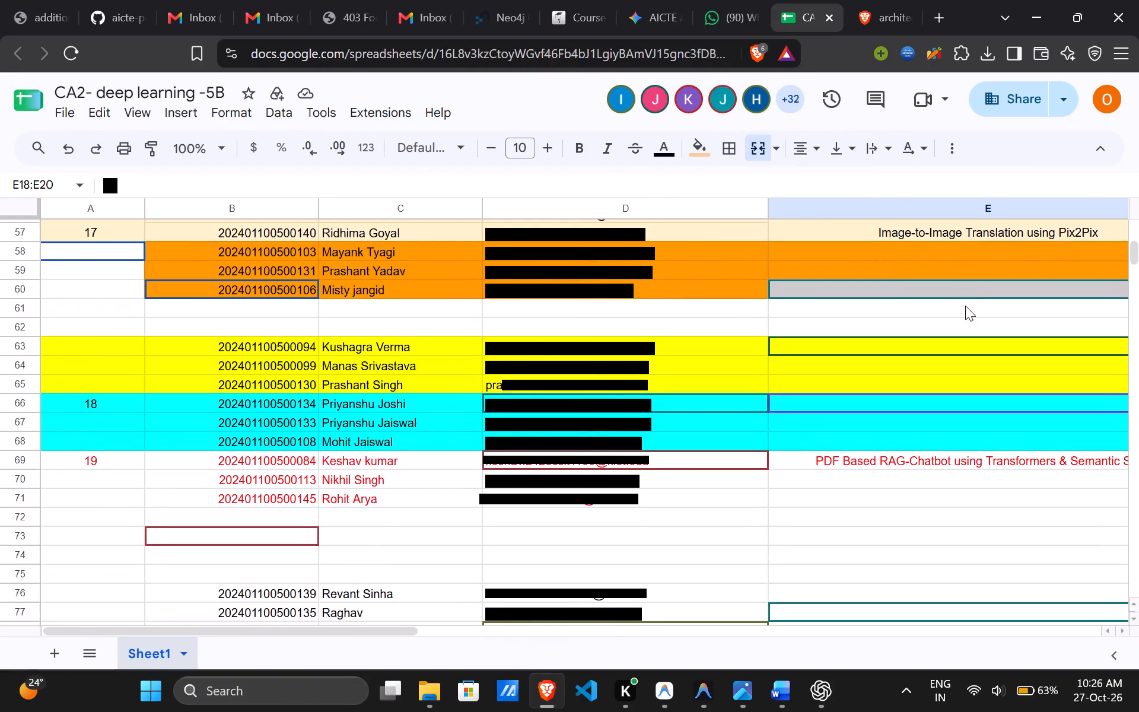
pyautogui.scroll(-3, 965, 306)
pyautogui.scroll(6, 965, 306)
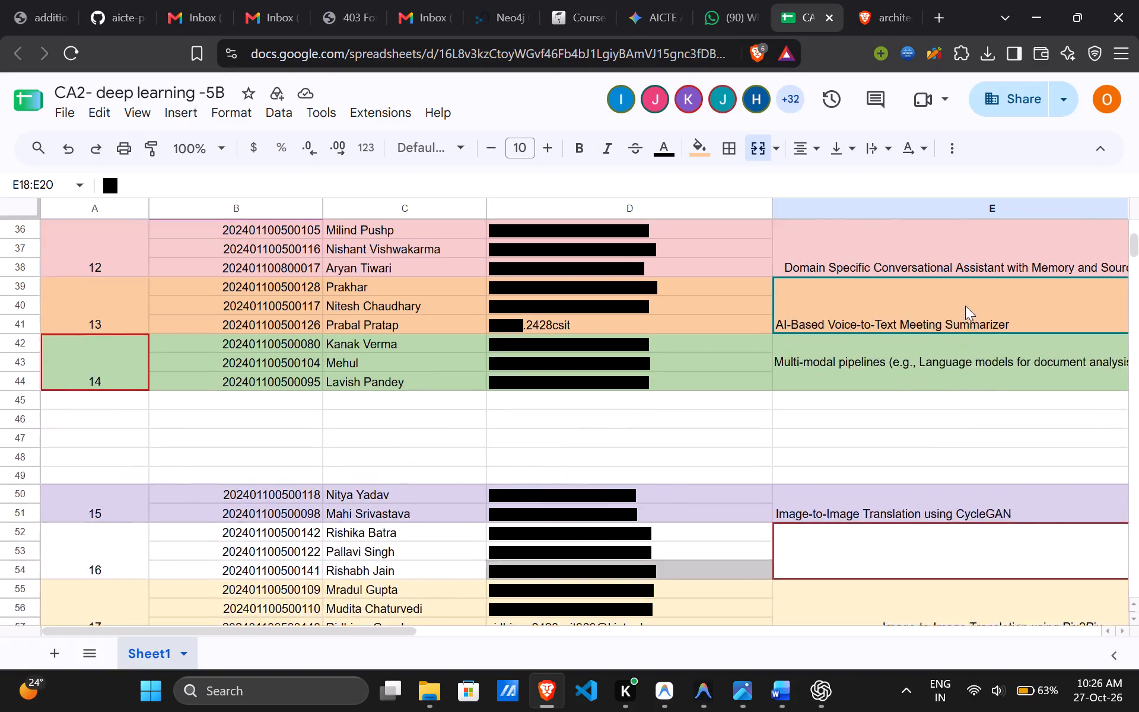
pyautogui.scroll(5, 965, 306)
pyautogui.scroll(-2, 965, 306)
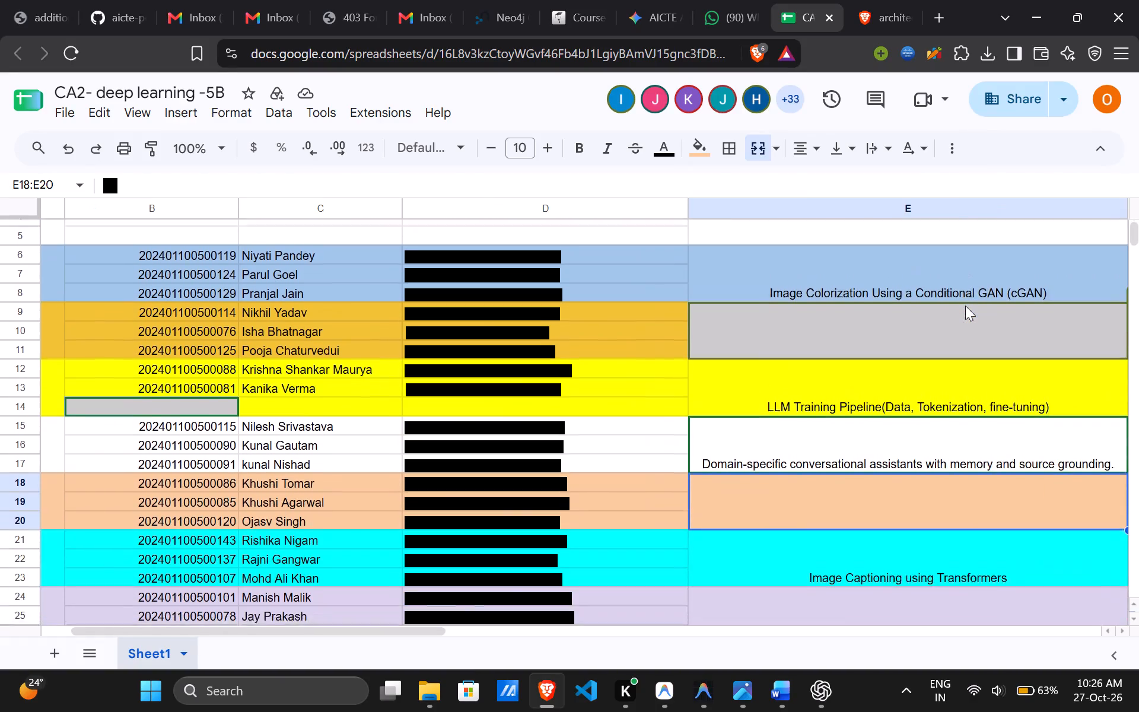
pyautogui.scroll(-1, 965, 306)
pyautogui.hscroll(3, 965, 306)
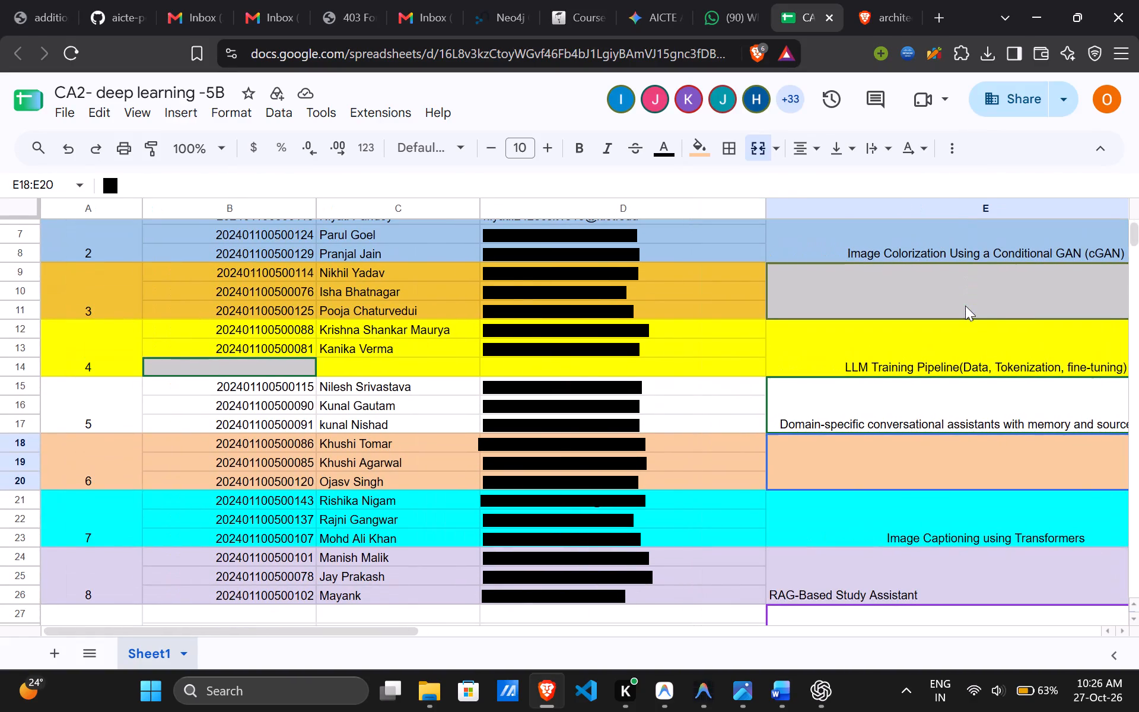
pyautogui.scroll(1, 965, 306)
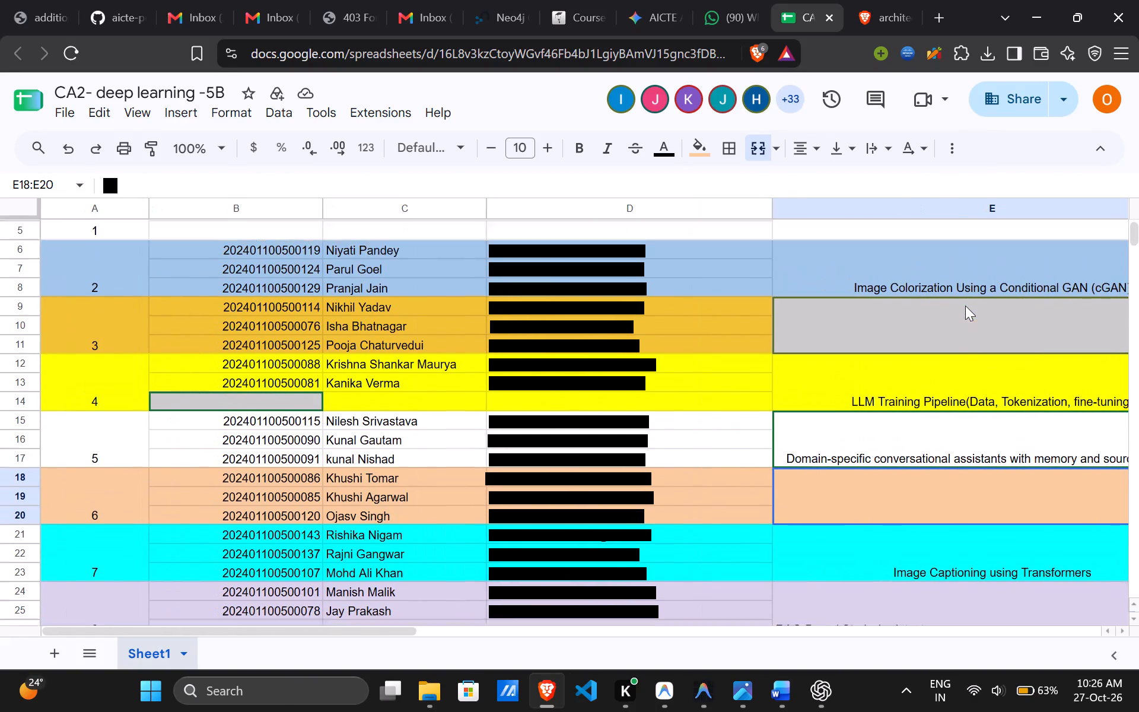
pyautogui.scroll(1, 965, 306)
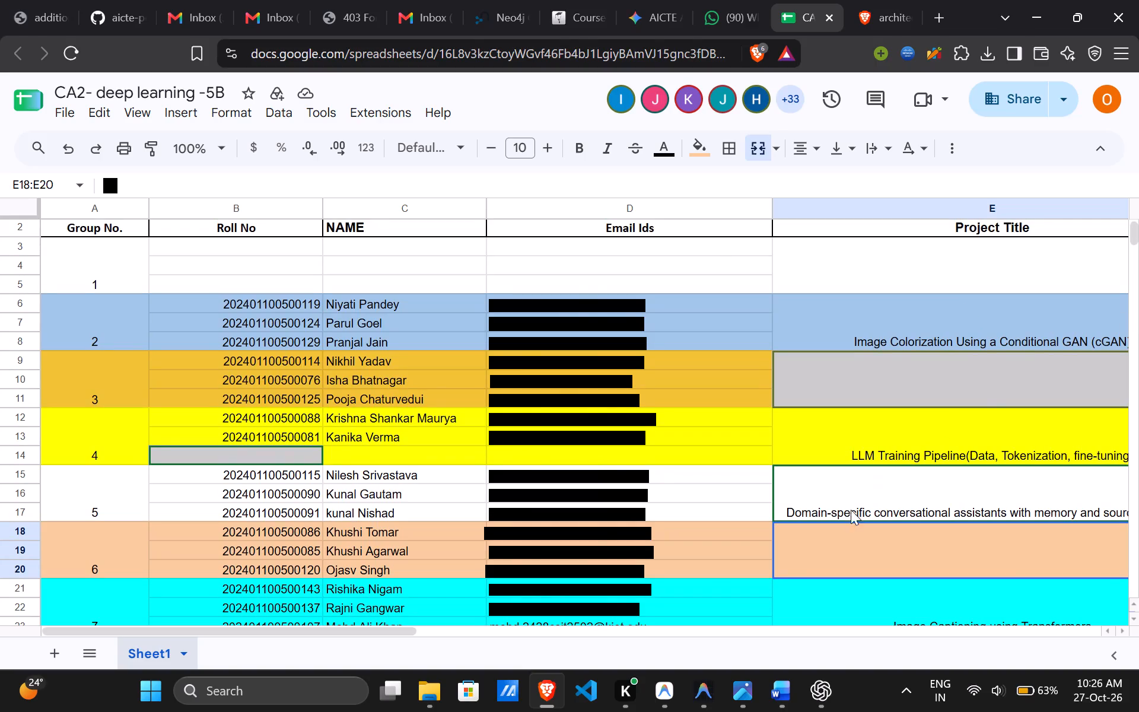
pyautogui.hscroll(1, 803, 552)
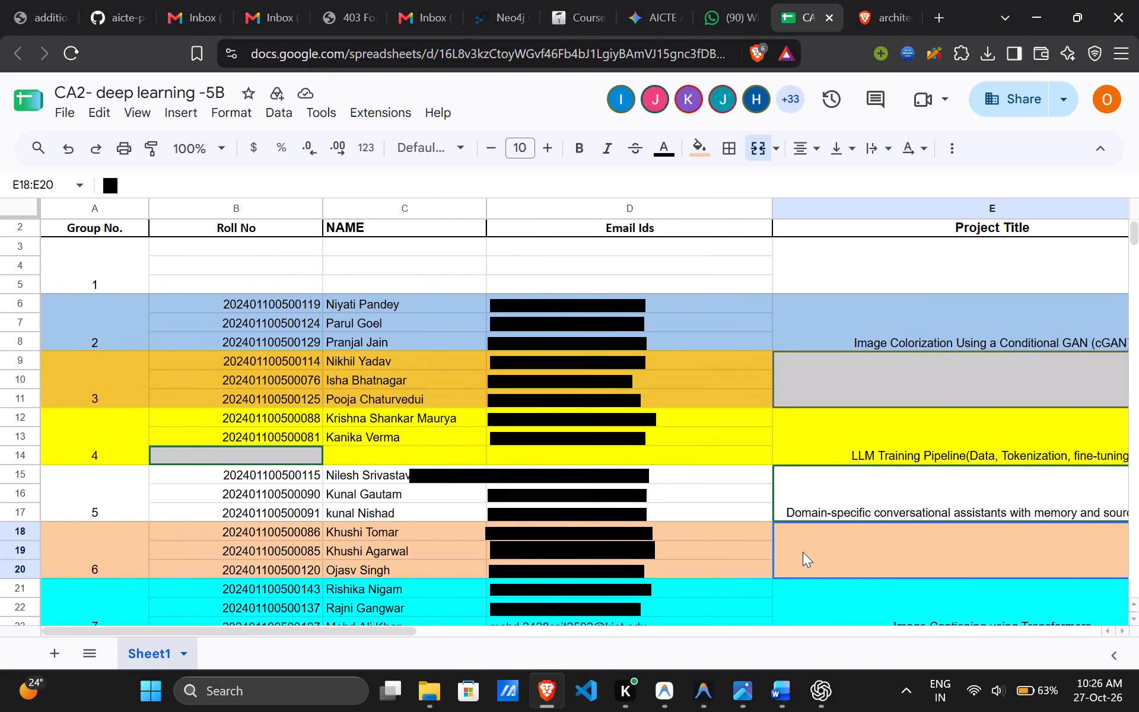
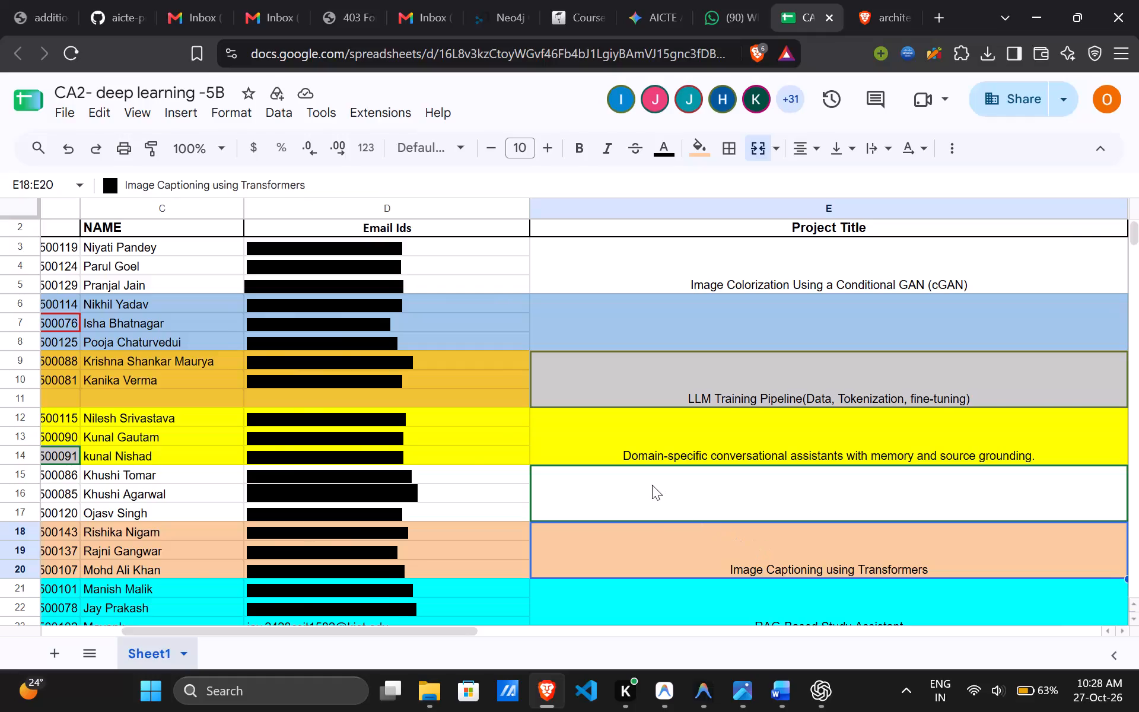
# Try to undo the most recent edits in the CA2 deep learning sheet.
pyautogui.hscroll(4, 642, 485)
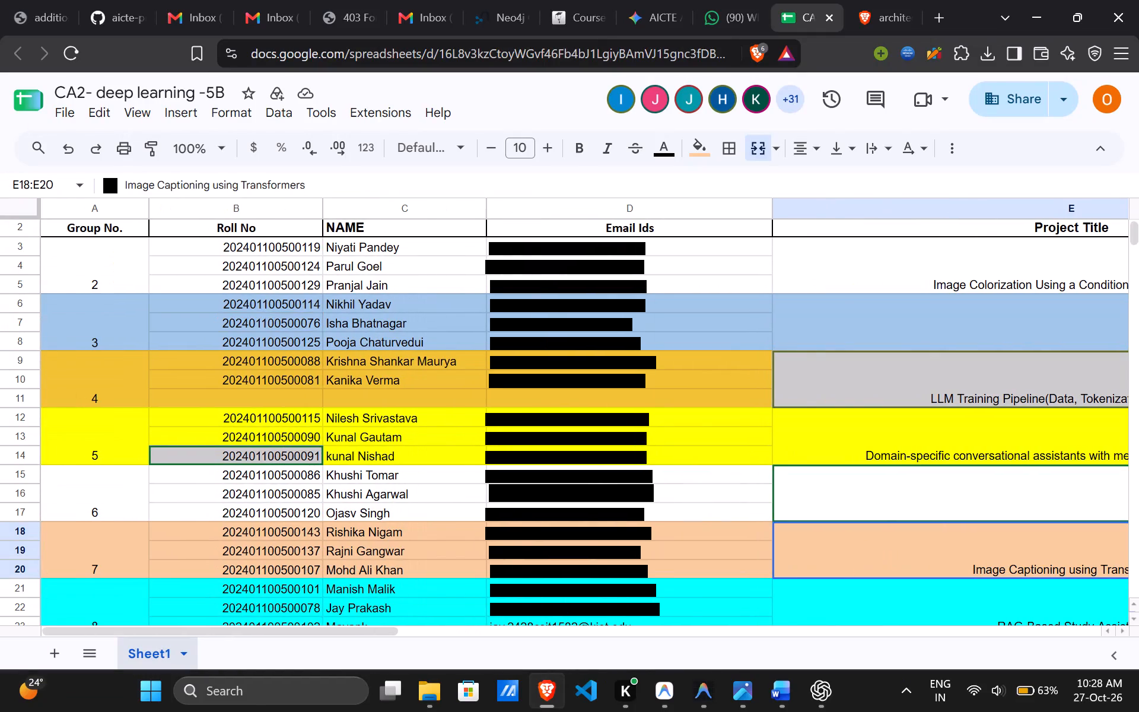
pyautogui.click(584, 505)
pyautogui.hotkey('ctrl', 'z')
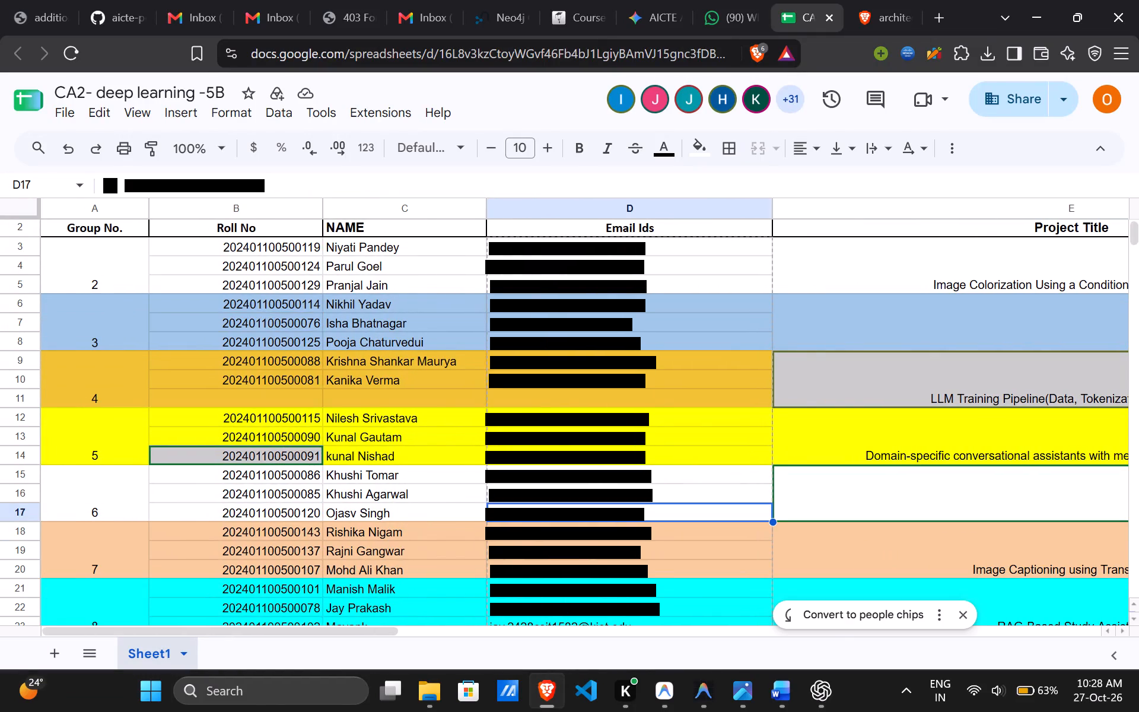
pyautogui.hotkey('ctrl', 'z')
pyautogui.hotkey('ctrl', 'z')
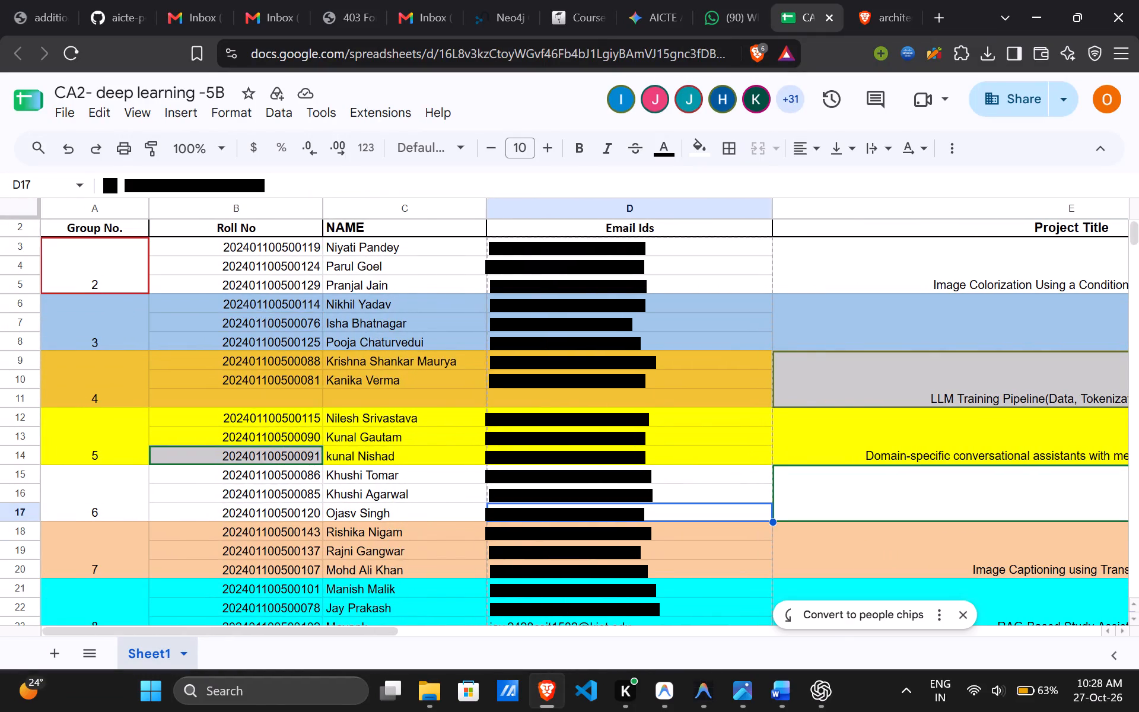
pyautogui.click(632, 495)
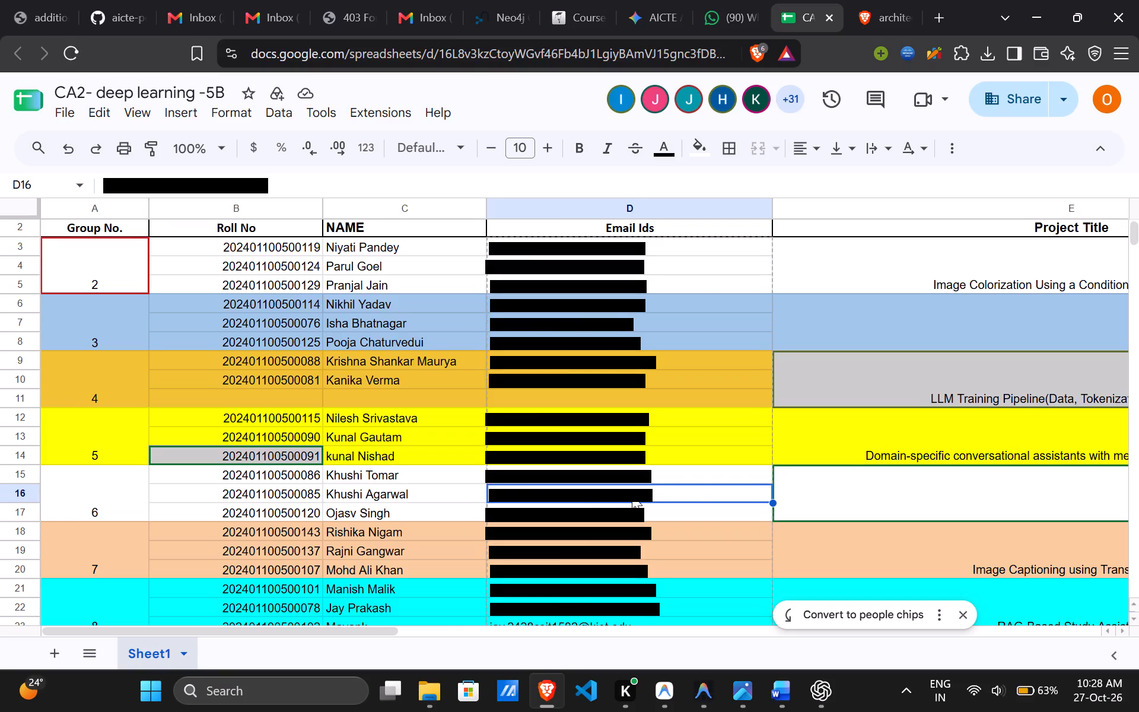
# Examine the group rows from the sheet heading down to group 8, including group 6's entries.
pyautogui.hscroll(-4, 584, 495)
pyautogui.hscroll(5, 584, 495)
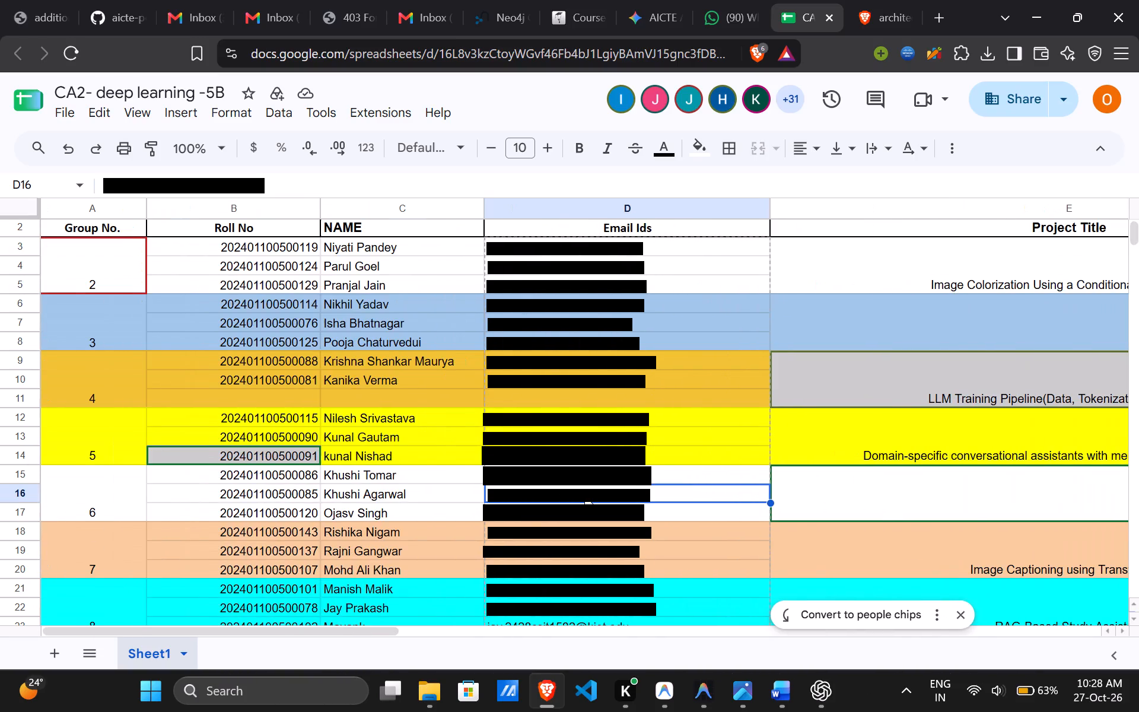
pyautogui.hscroll(1, 481, 448)
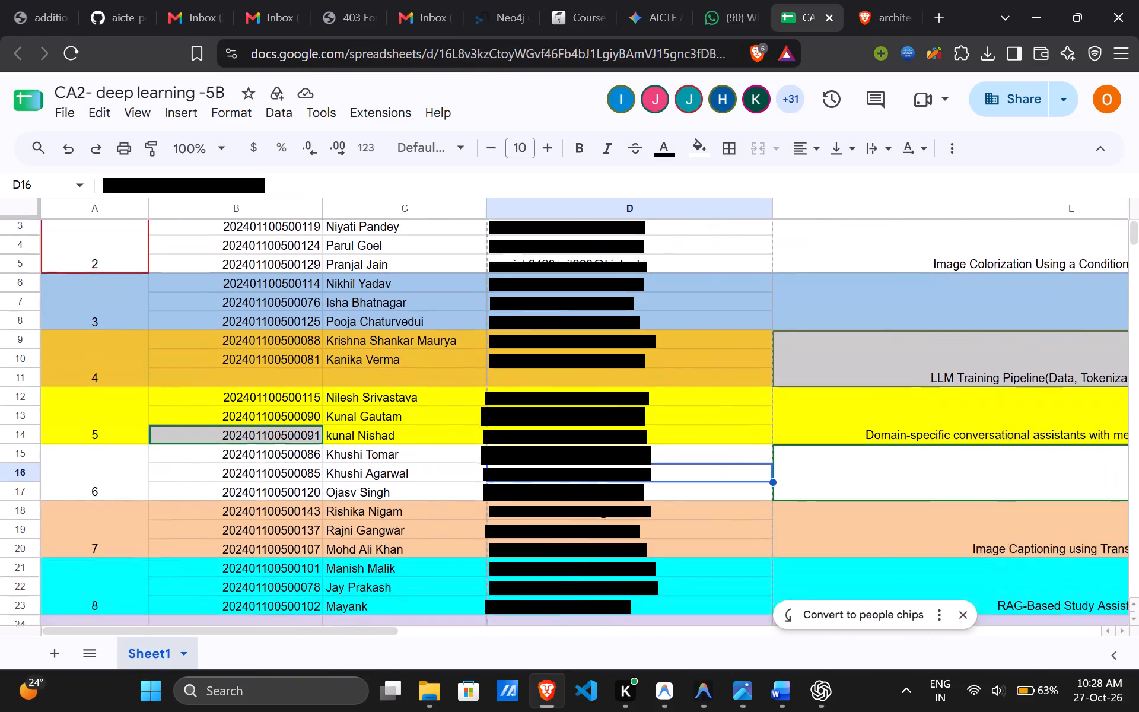
pyautogui.hscroll(1, 481, 448)
pyautogui.scroll(1, 481, 448)
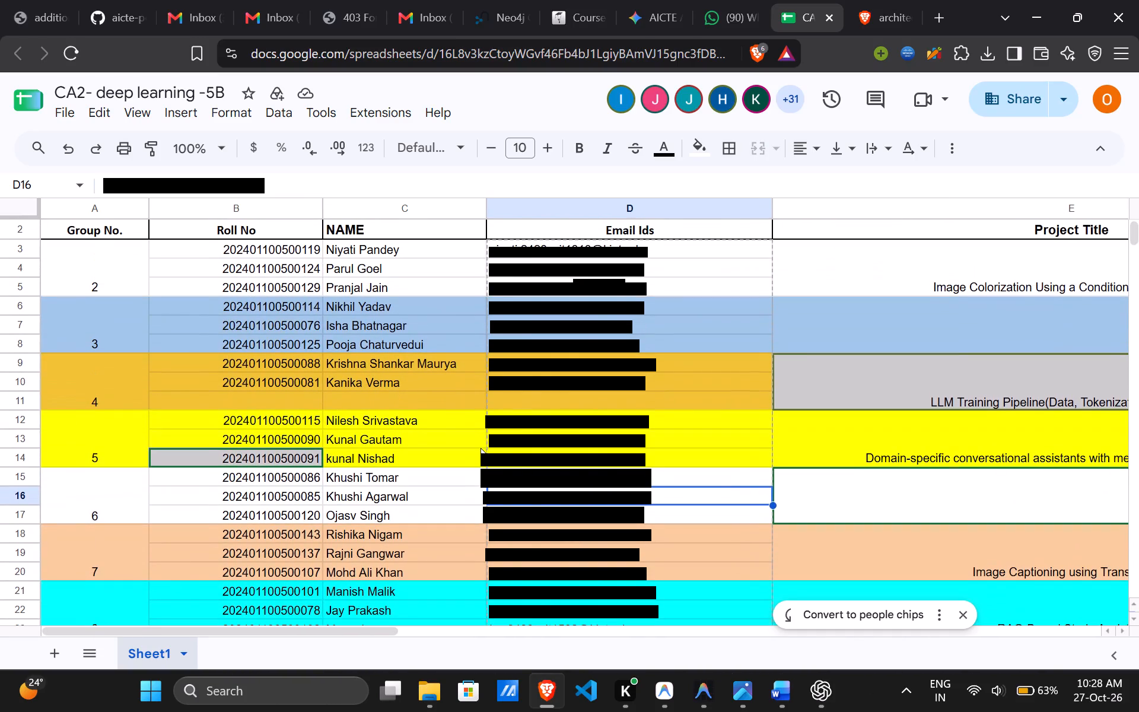
pyautogui.scroll(3, 481, 448)
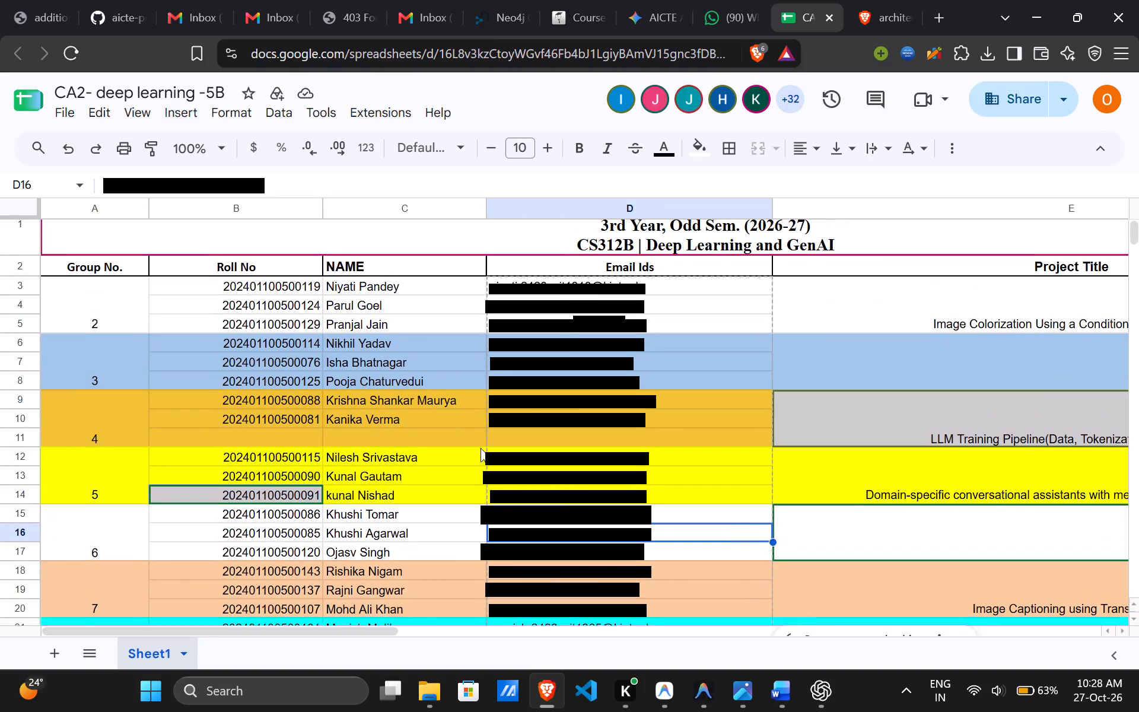
pyautogui.scroll(1, 481, 448)
pyautogui.scroll(-2, 481, 448)
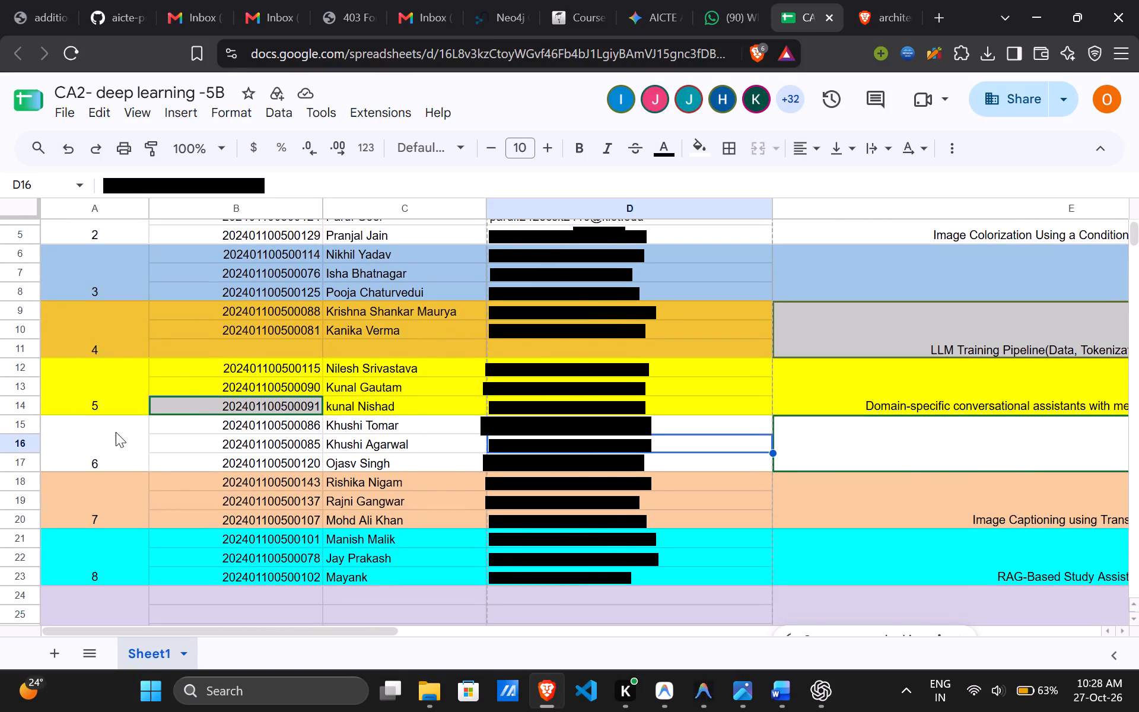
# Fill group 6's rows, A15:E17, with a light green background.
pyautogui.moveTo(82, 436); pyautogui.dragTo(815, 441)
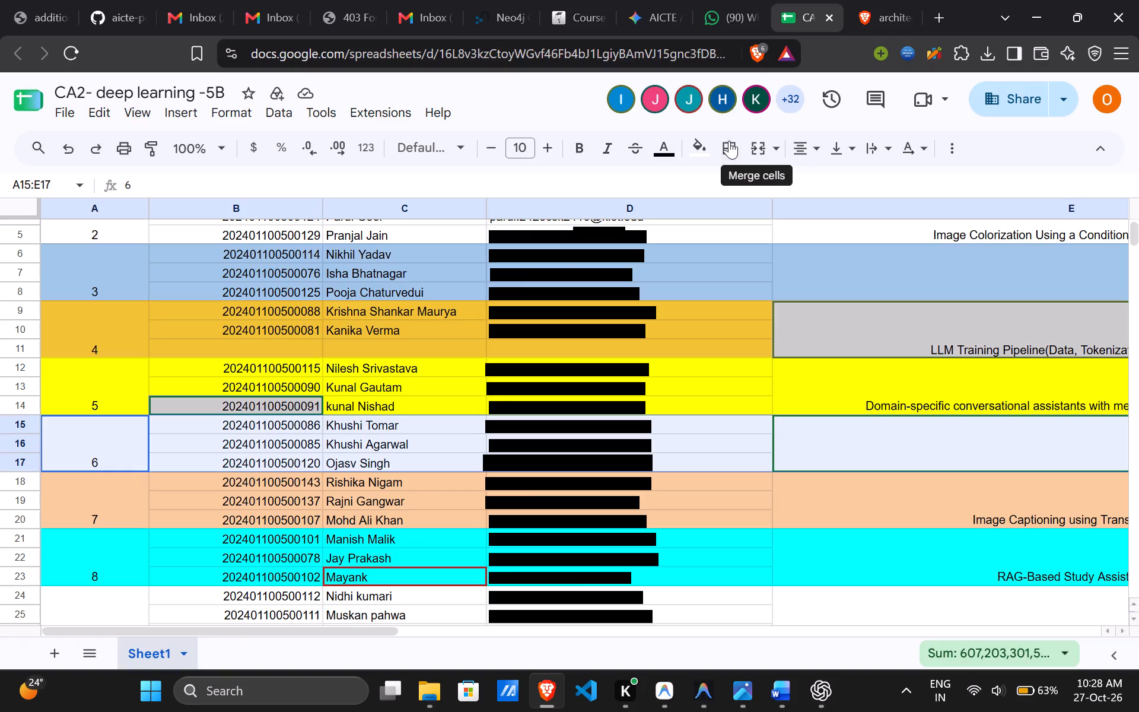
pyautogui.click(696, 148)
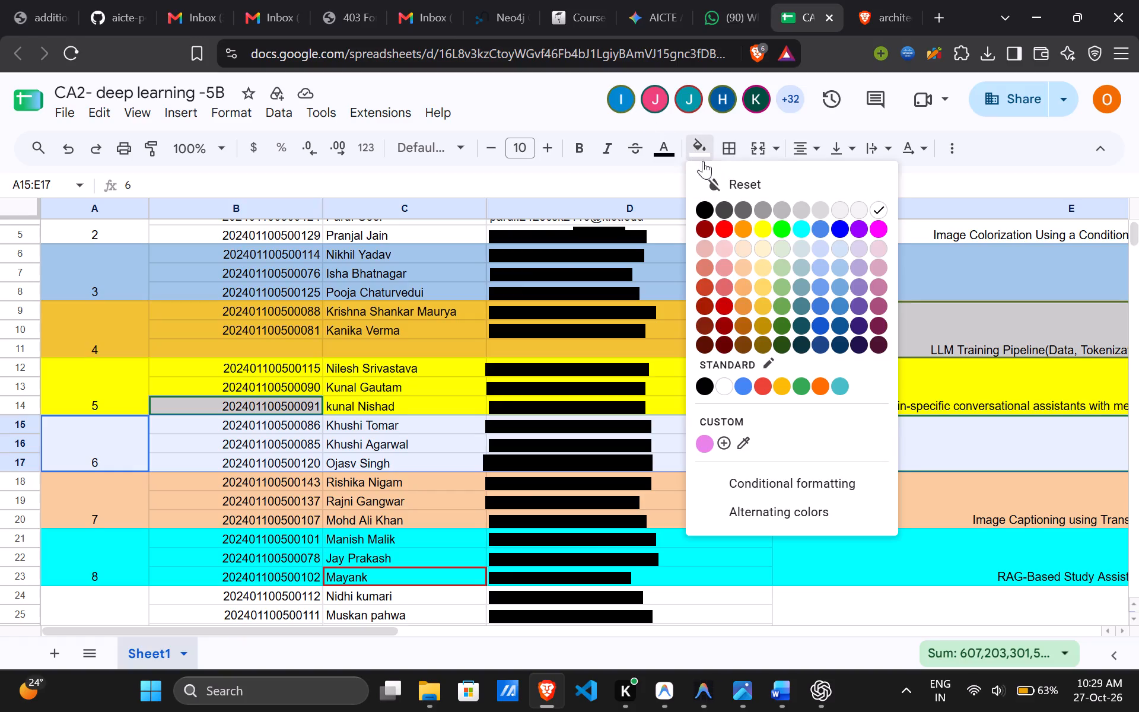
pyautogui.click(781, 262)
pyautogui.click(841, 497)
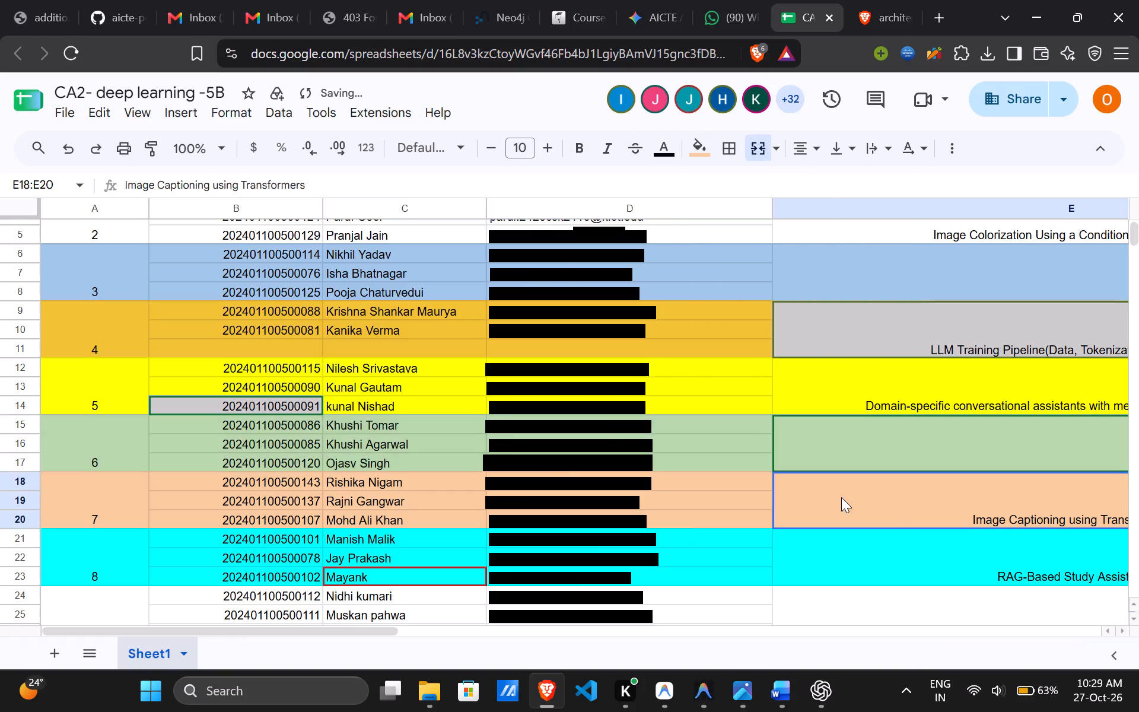
# Change the background of group 6's rows, A15:E17, to bright green.
pyautogui.moveTo(113, 438); pyautogui.dragTo(639, 463)
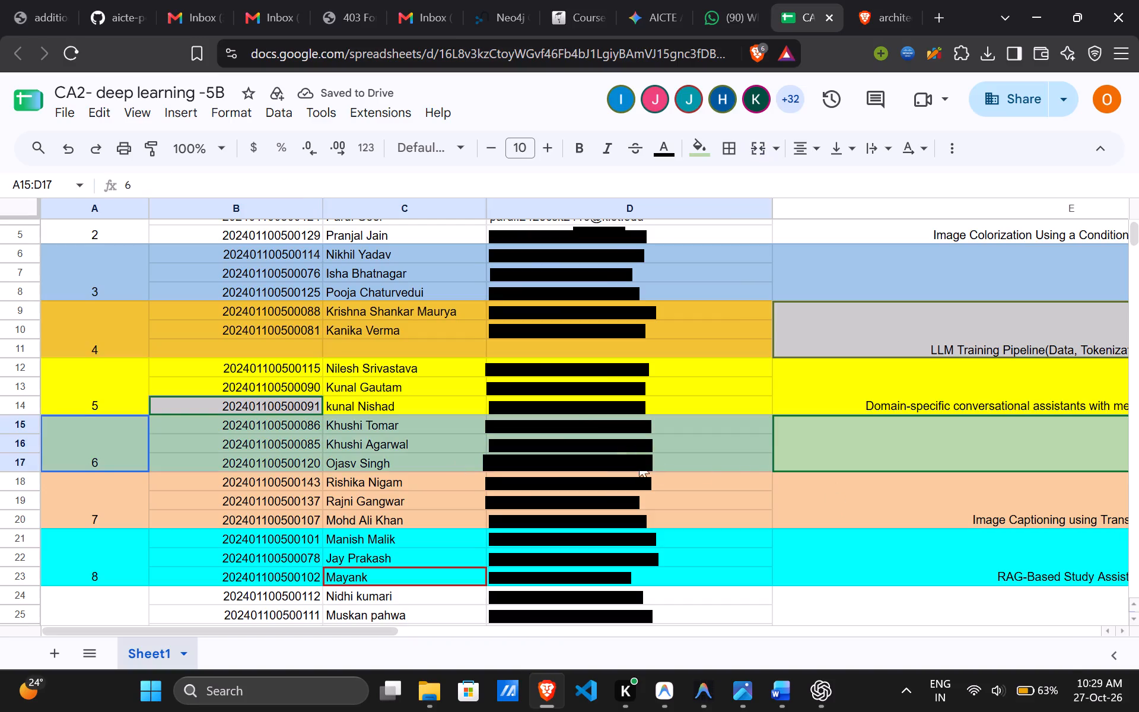
pyautogui.moveTo(639, 463); pyautogui.dragTo(809, 447)
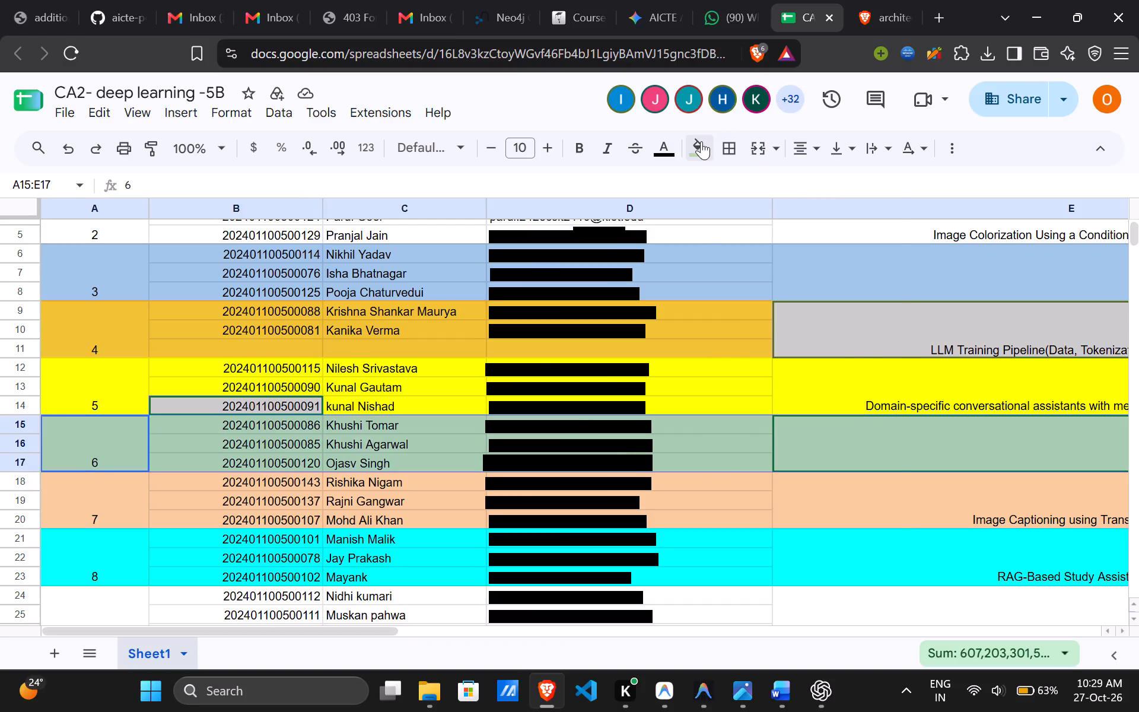
pyautogui.click(701, 141)
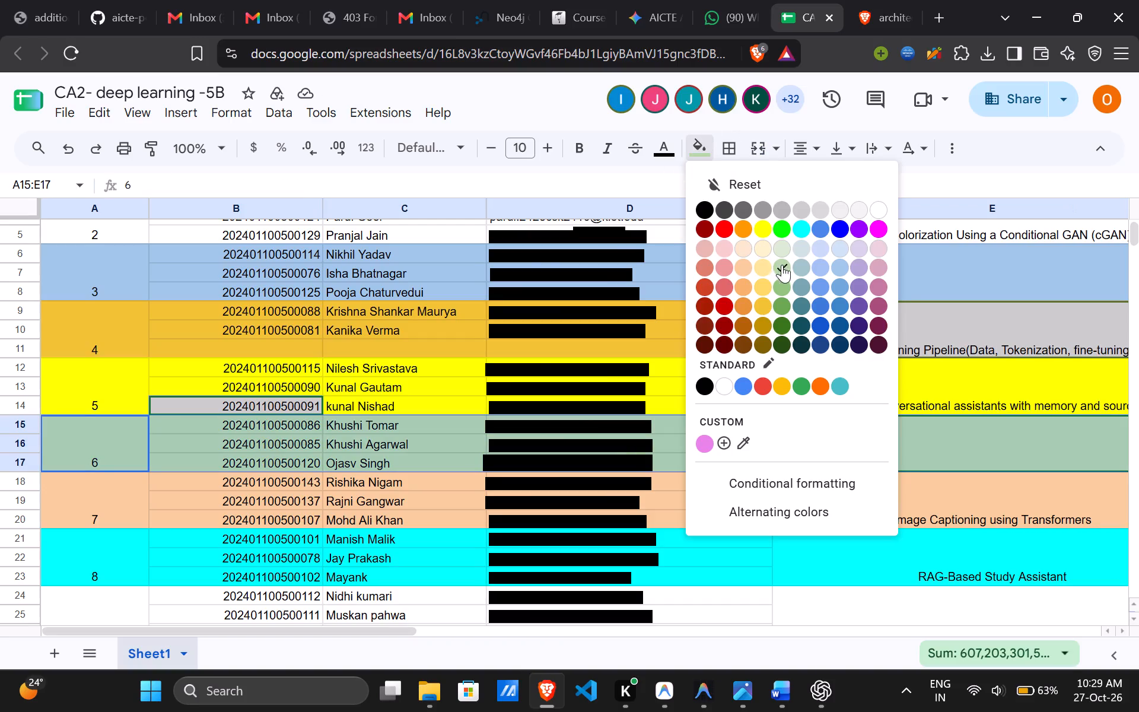
pyautogui.click(783, 224)
pyautogui.click(750, 510)
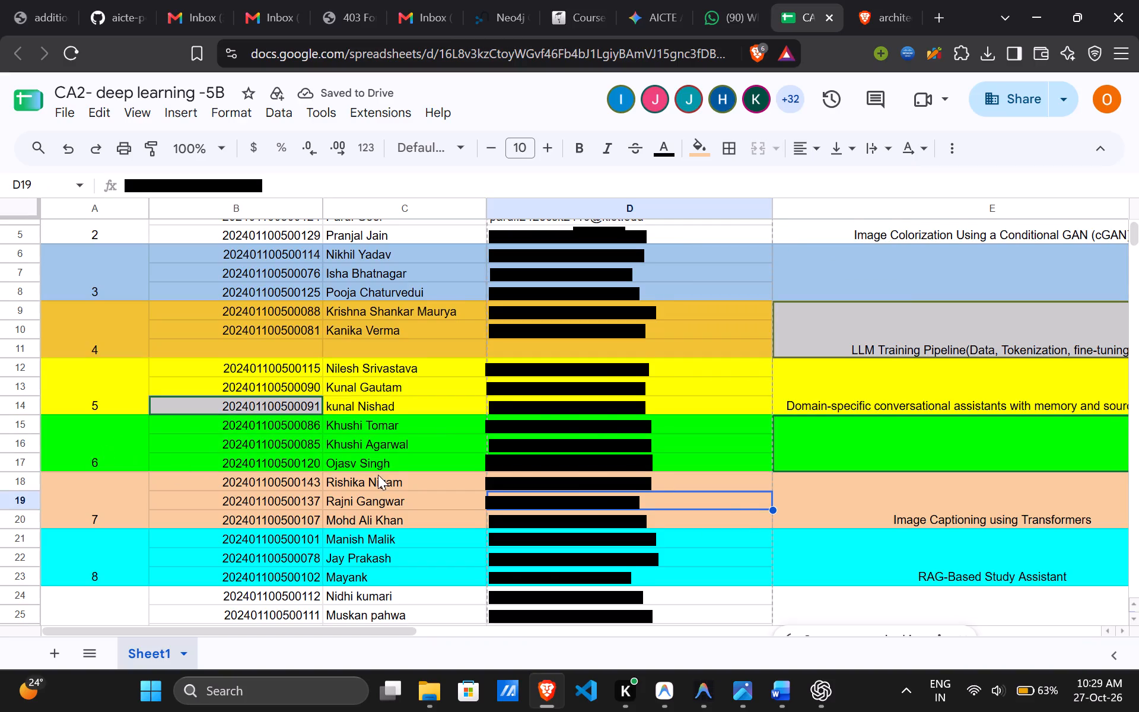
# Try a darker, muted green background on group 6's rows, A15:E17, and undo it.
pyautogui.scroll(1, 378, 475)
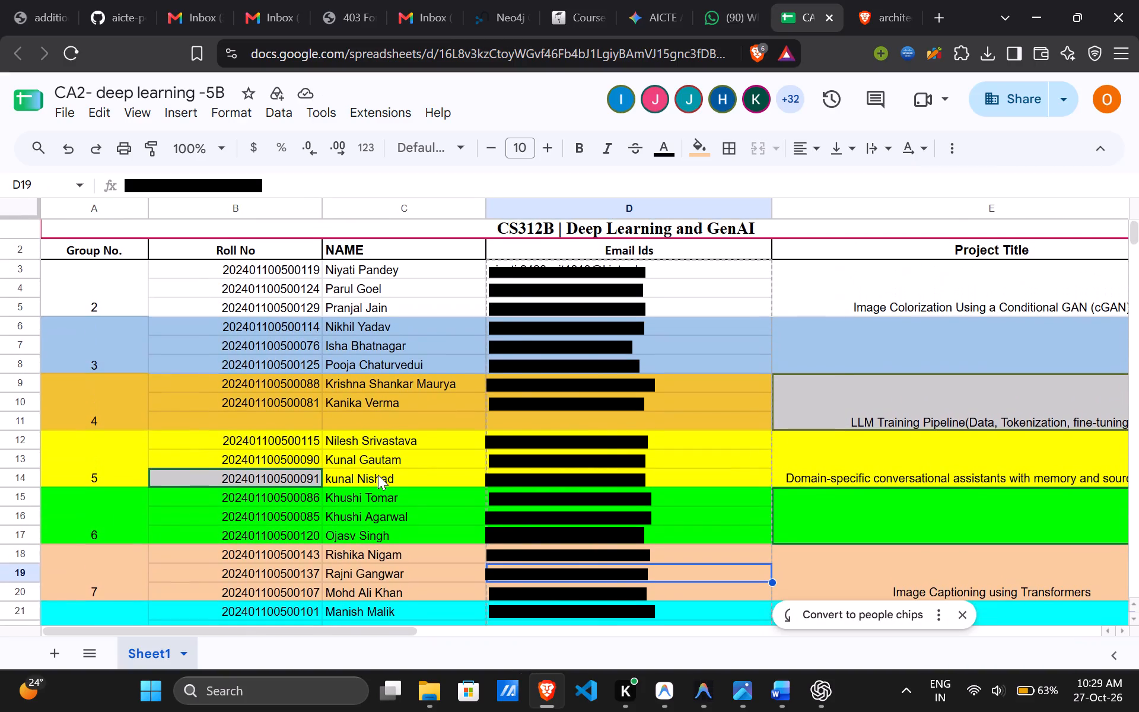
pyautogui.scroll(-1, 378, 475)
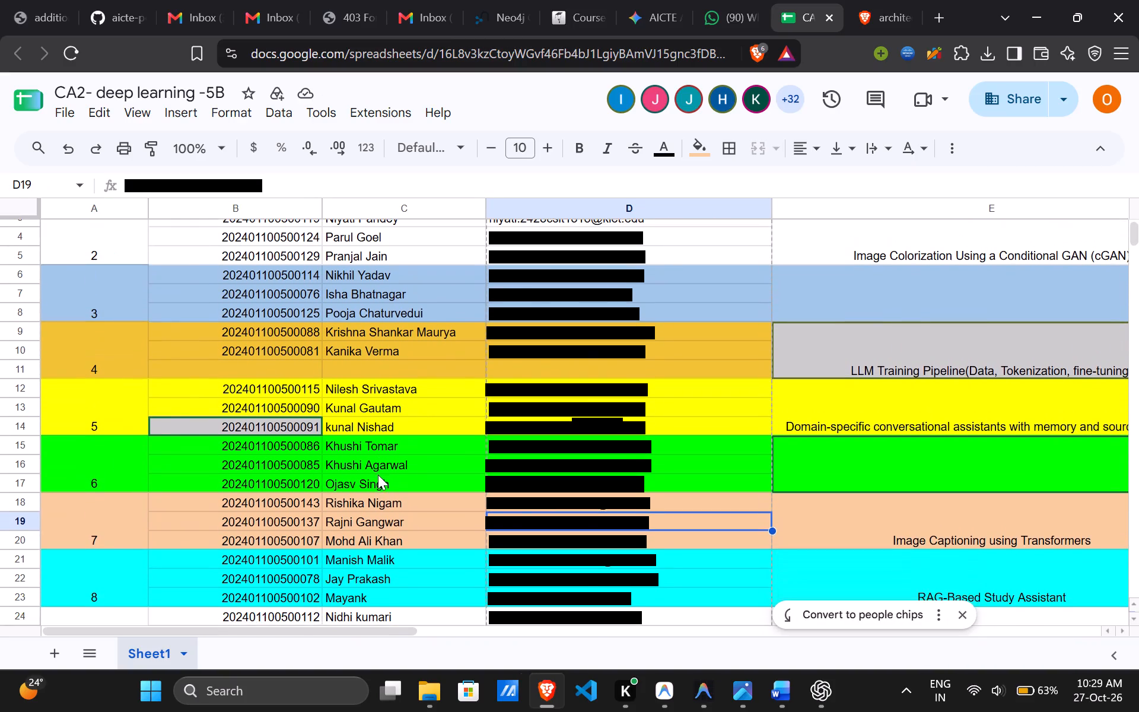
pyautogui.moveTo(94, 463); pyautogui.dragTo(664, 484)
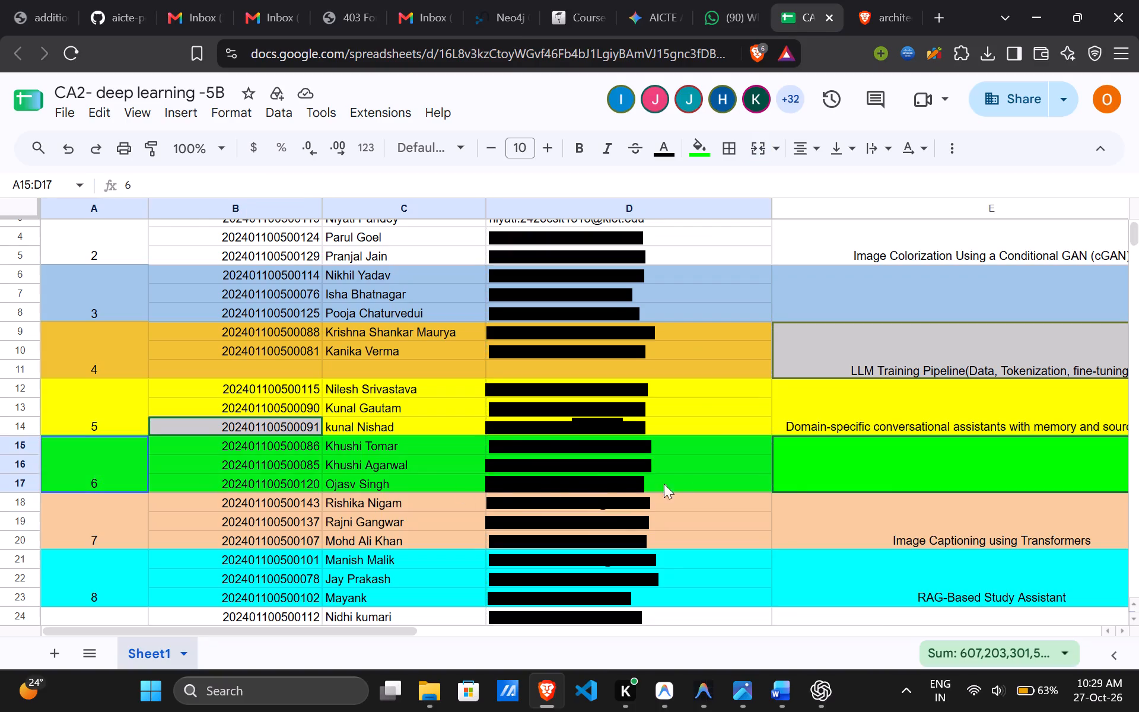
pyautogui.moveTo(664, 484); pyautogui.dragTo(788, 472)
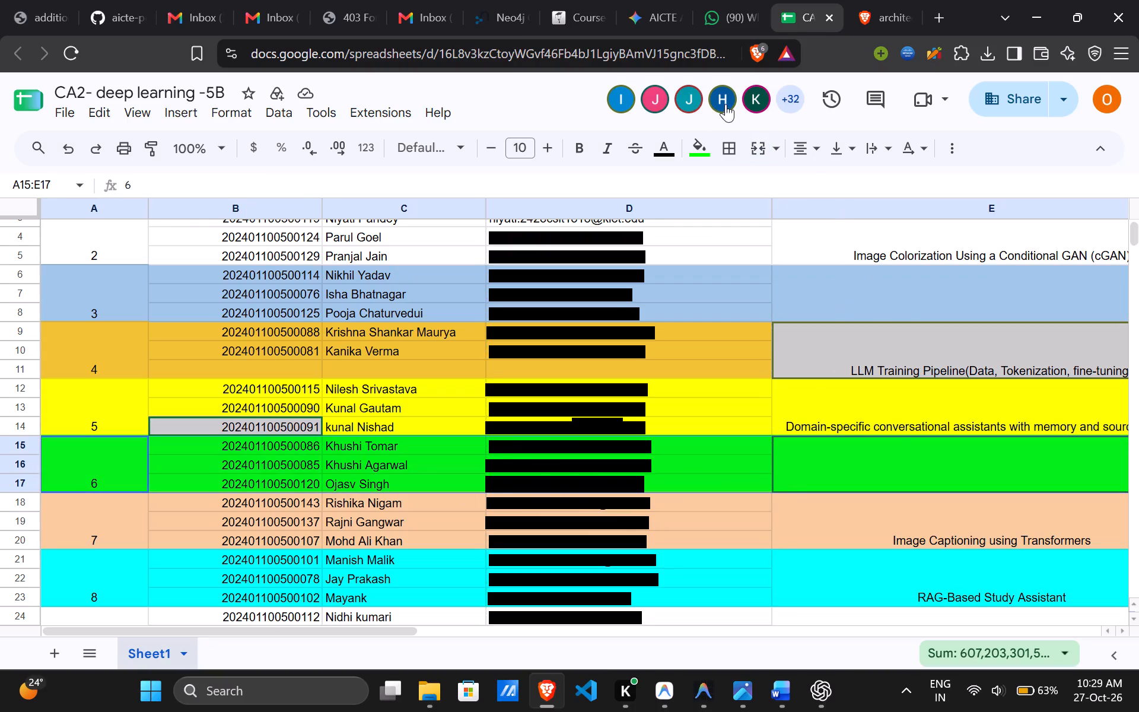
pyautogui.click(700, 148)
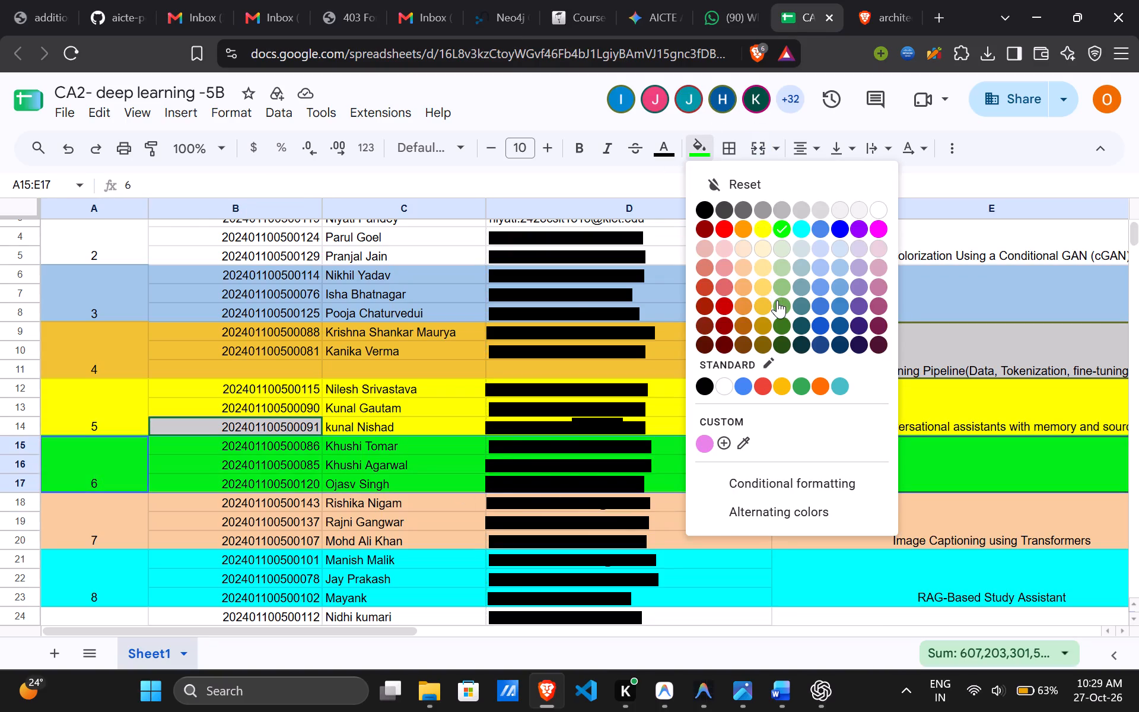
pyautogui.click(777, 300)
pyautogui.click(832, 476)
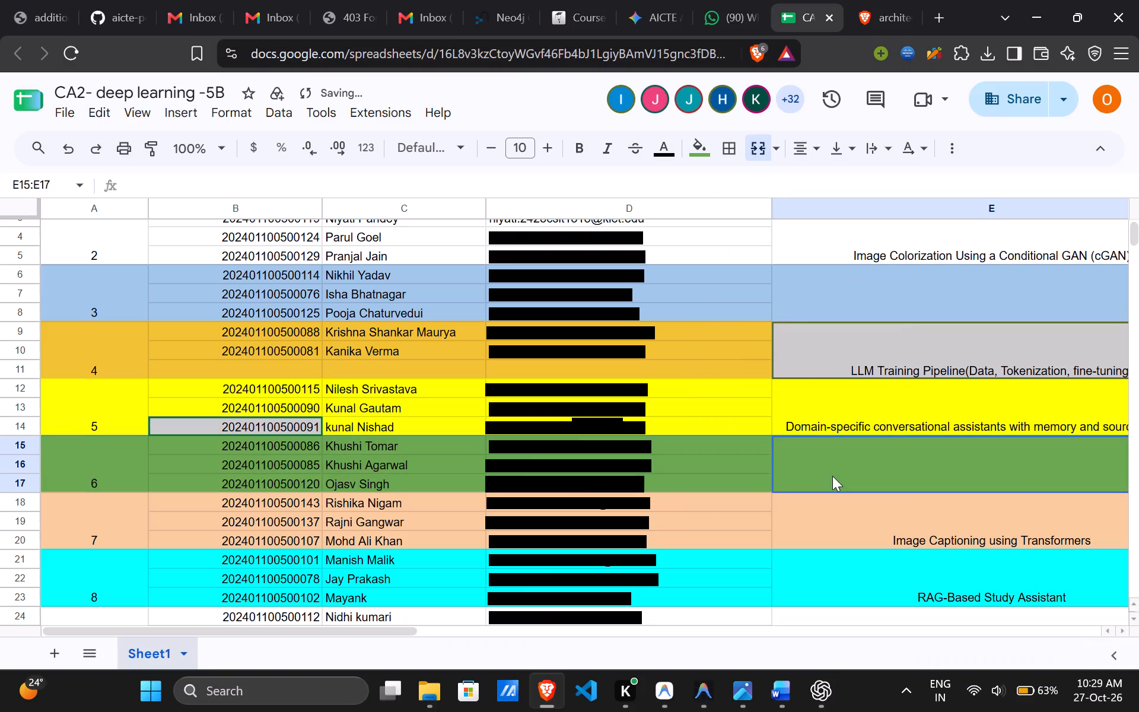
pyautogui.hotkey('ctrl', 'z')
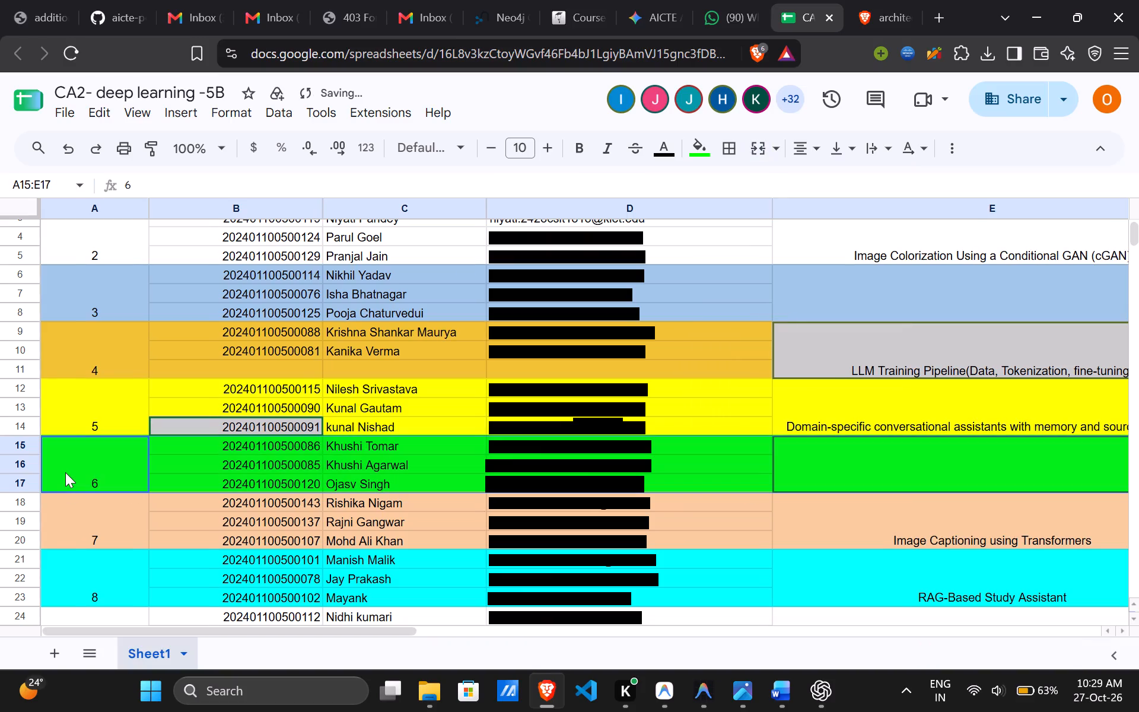
pyautogui.click(335, 504)
pyautogui.hscroll(1, 335, 504)
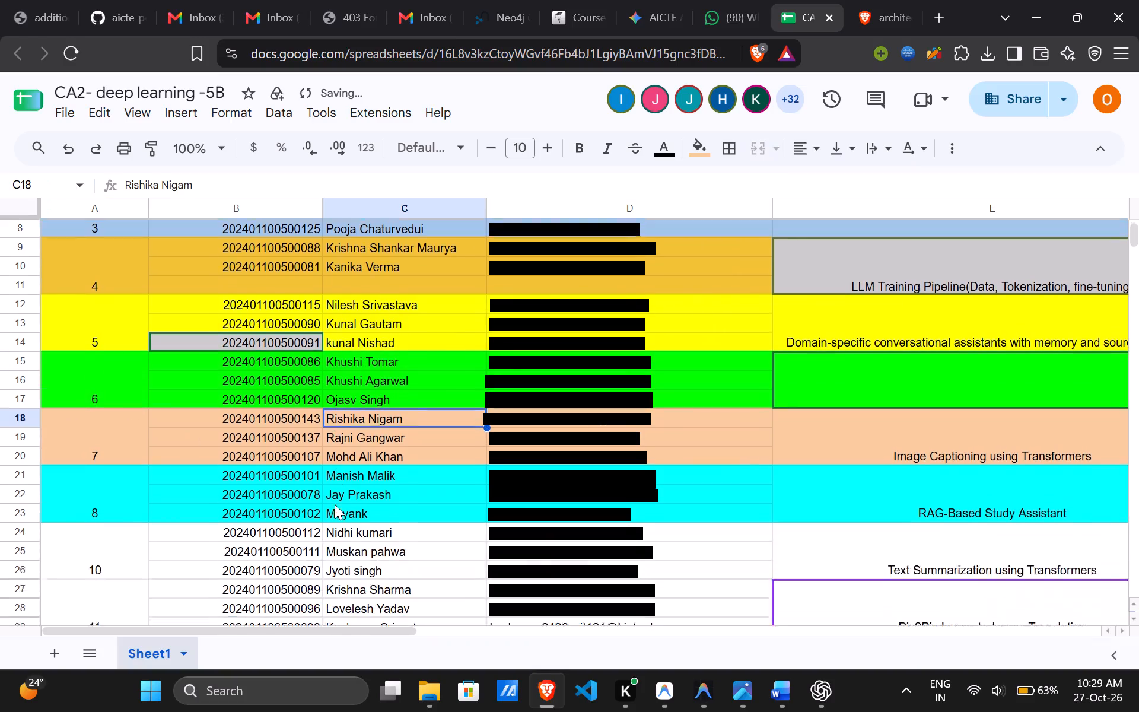
pyautogui.hscroll(1, 335, 504)
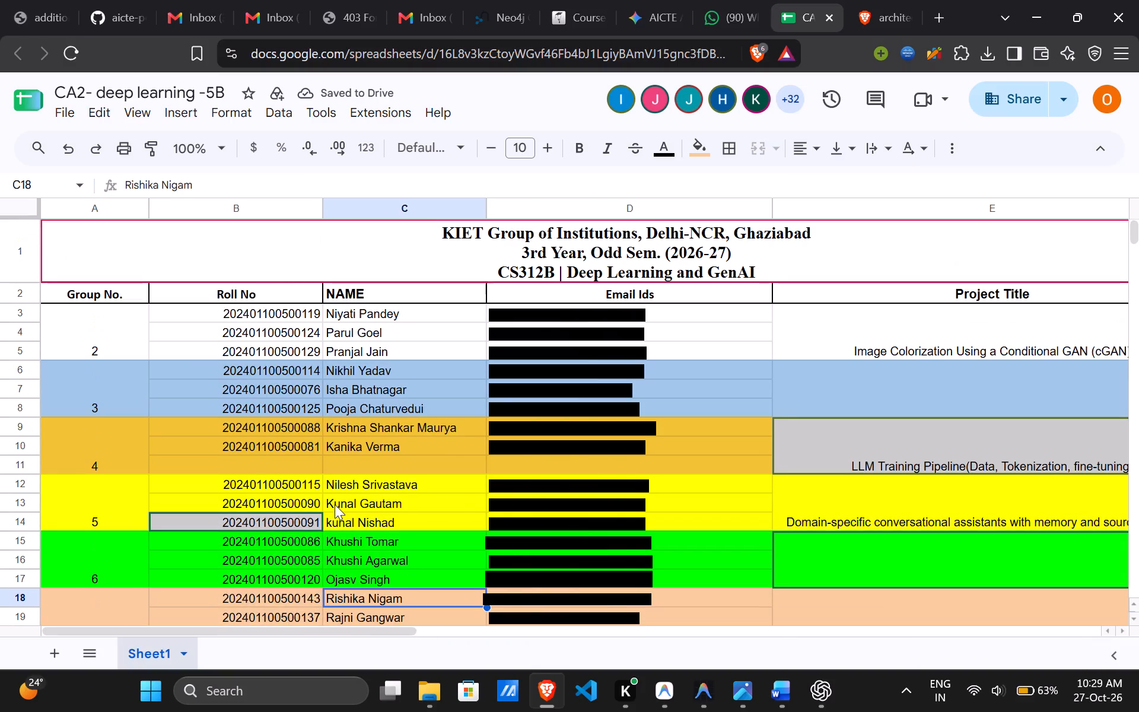
pyautogui.scroll(-1, 565, 583)
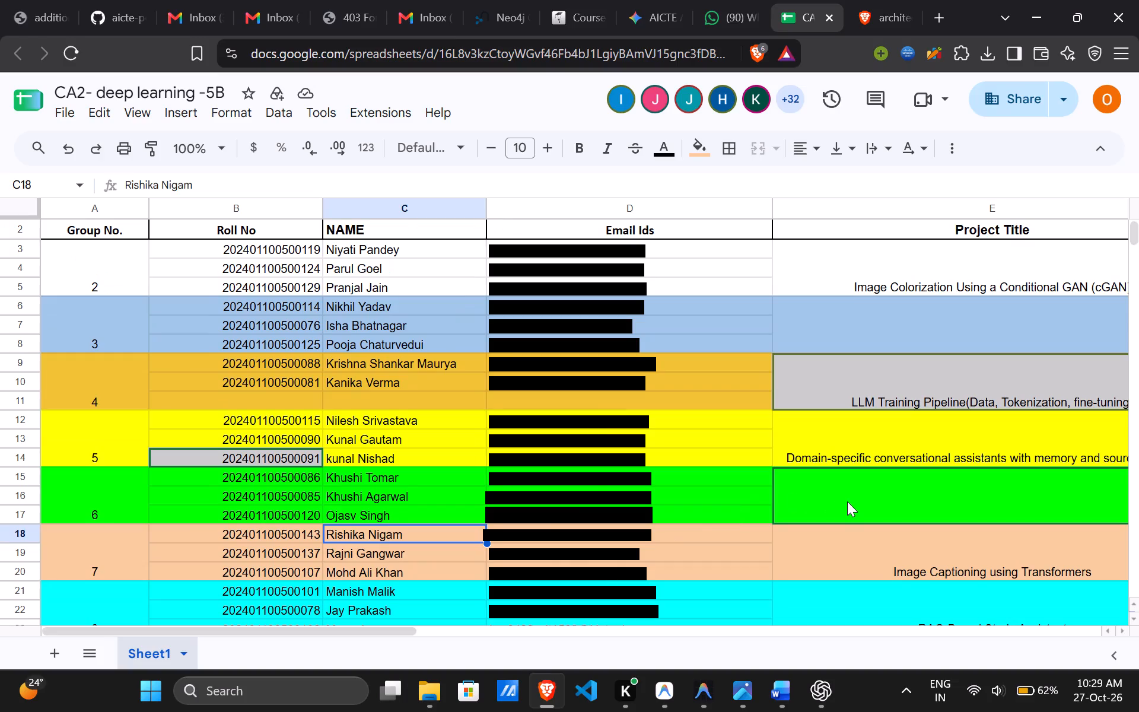
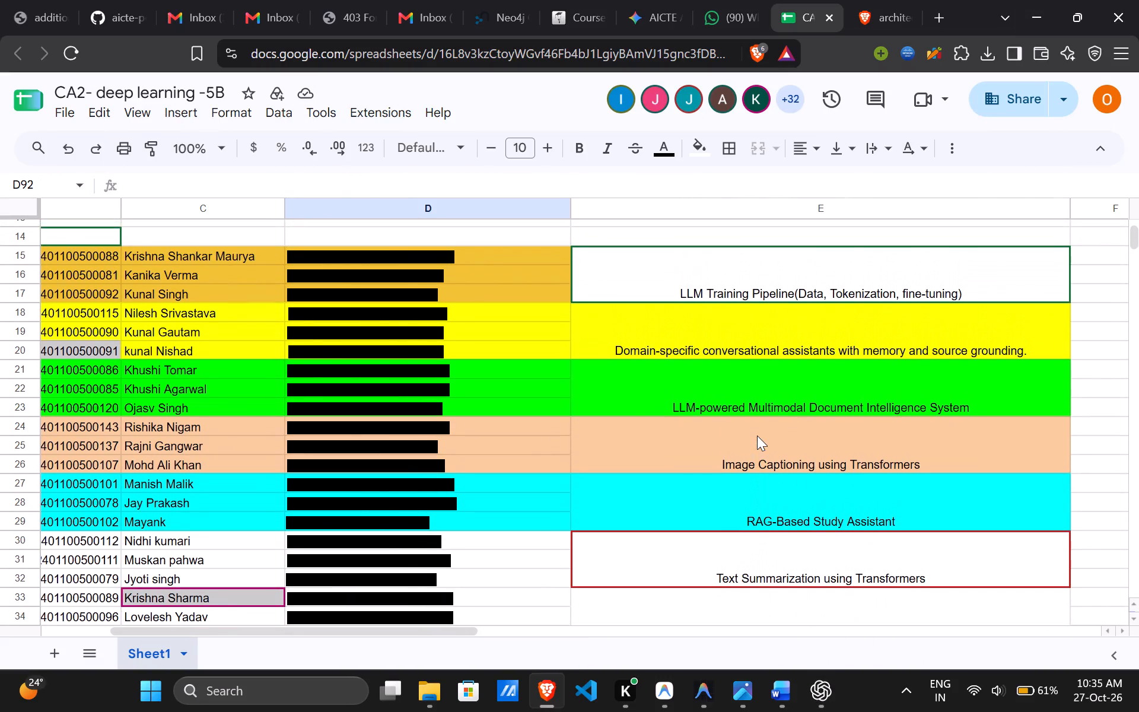
pyautogui.scroll(5, 757, 436)
pyautogui.scroll(-9, 757, 436)
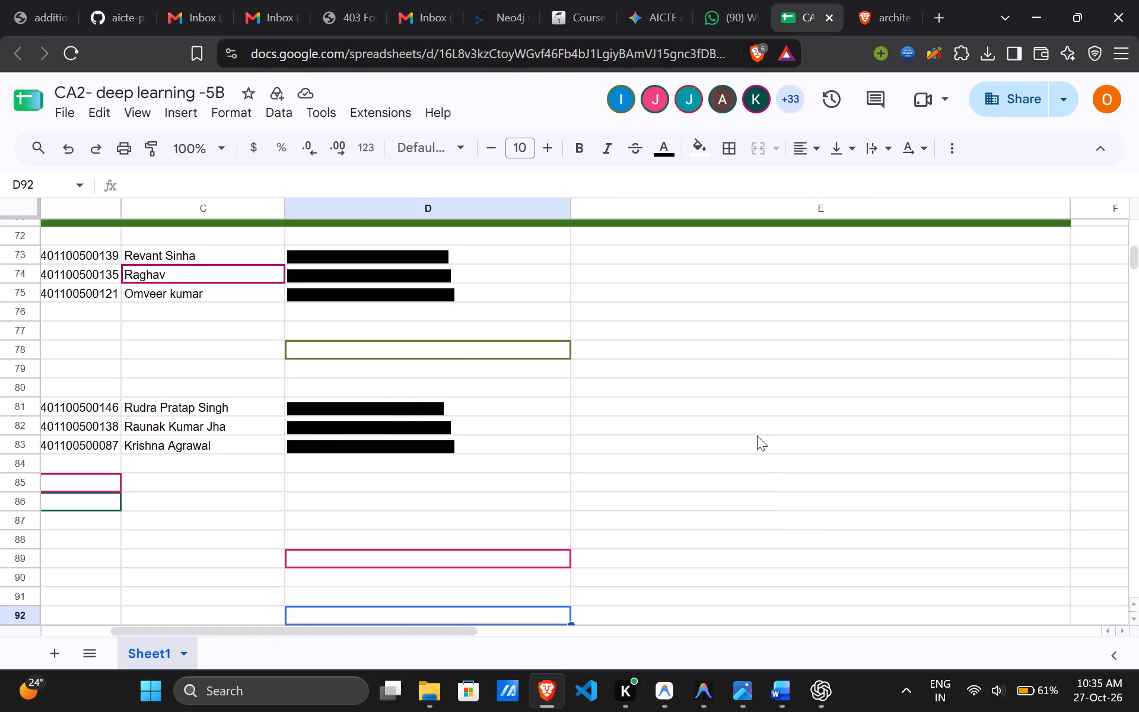
pyautogui.scroll(10, 757, 436)
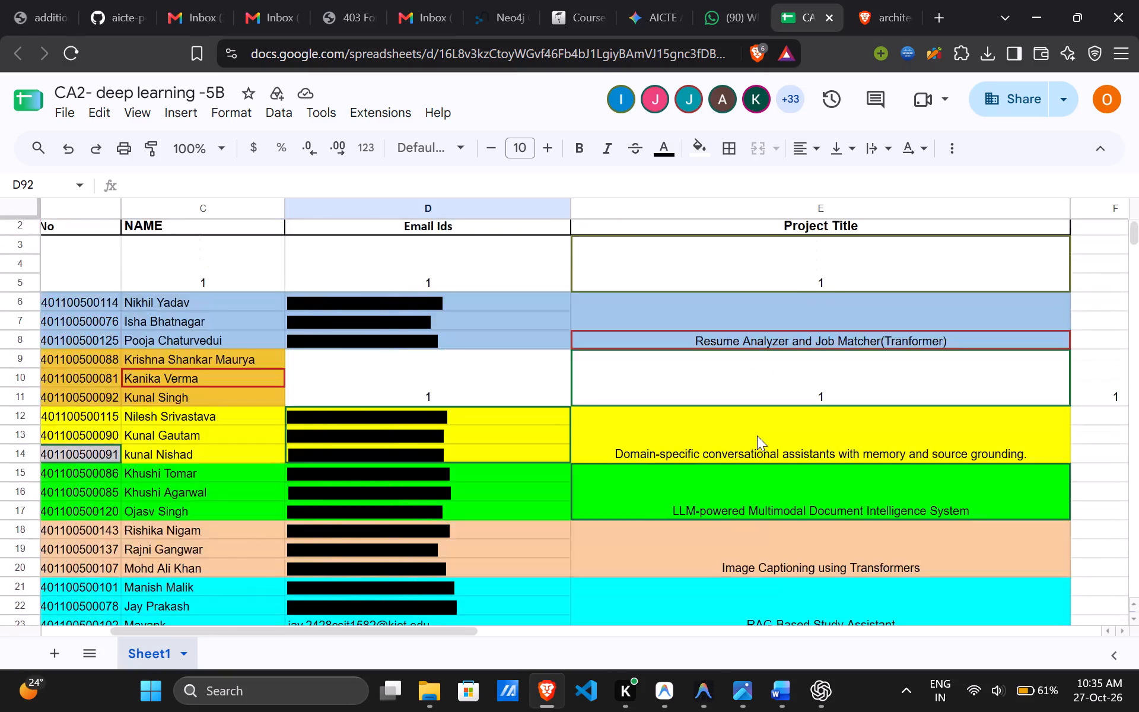
pyautogui.hscroll(3, 757, 436)
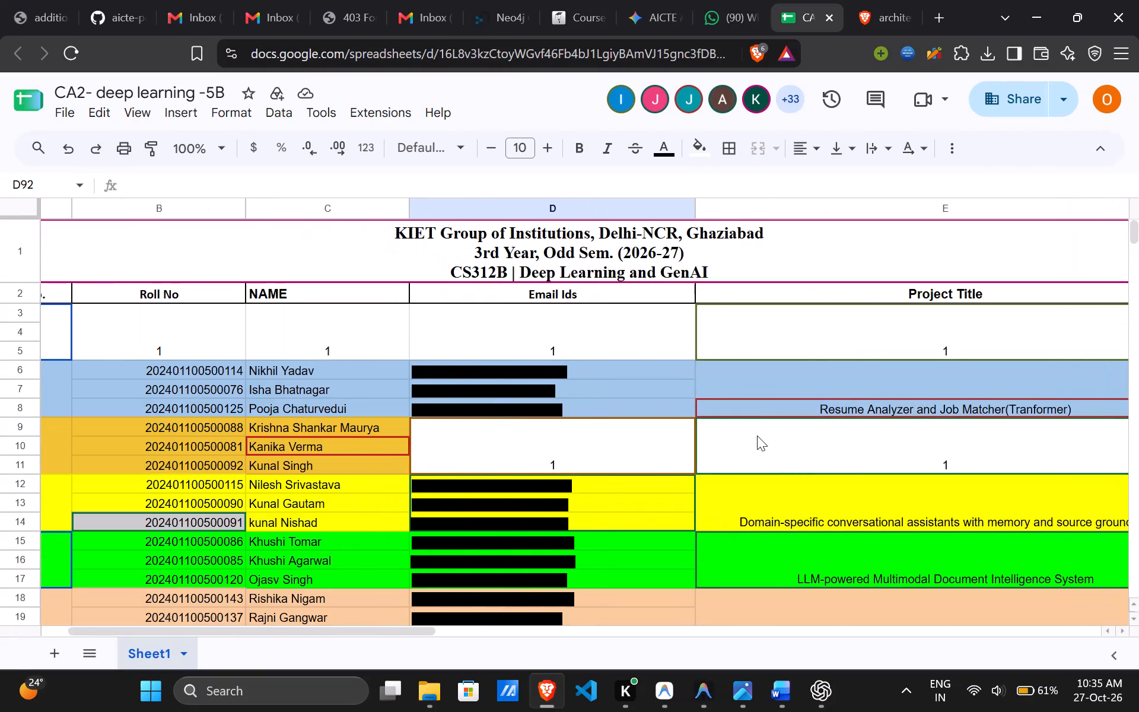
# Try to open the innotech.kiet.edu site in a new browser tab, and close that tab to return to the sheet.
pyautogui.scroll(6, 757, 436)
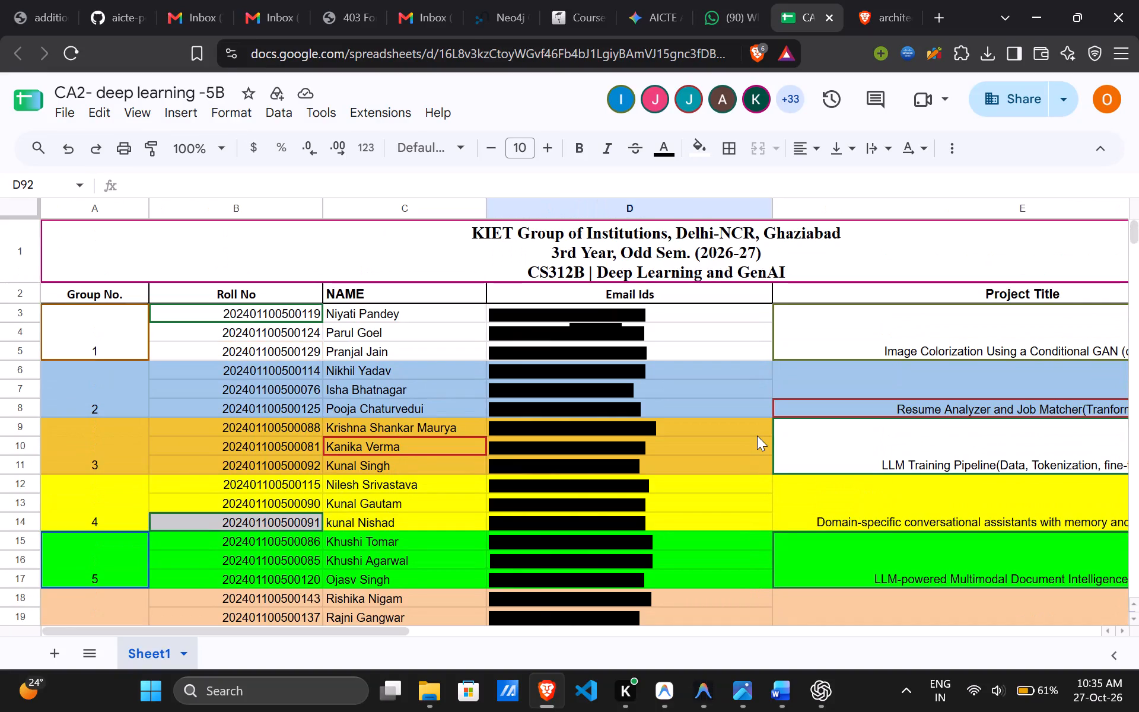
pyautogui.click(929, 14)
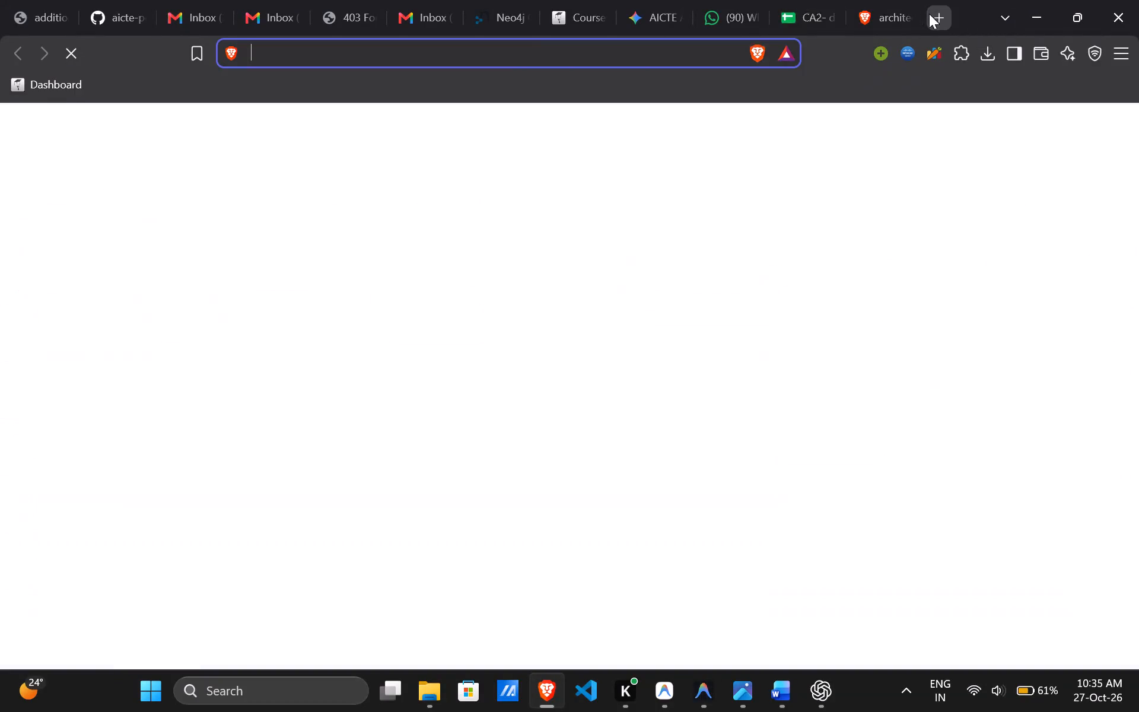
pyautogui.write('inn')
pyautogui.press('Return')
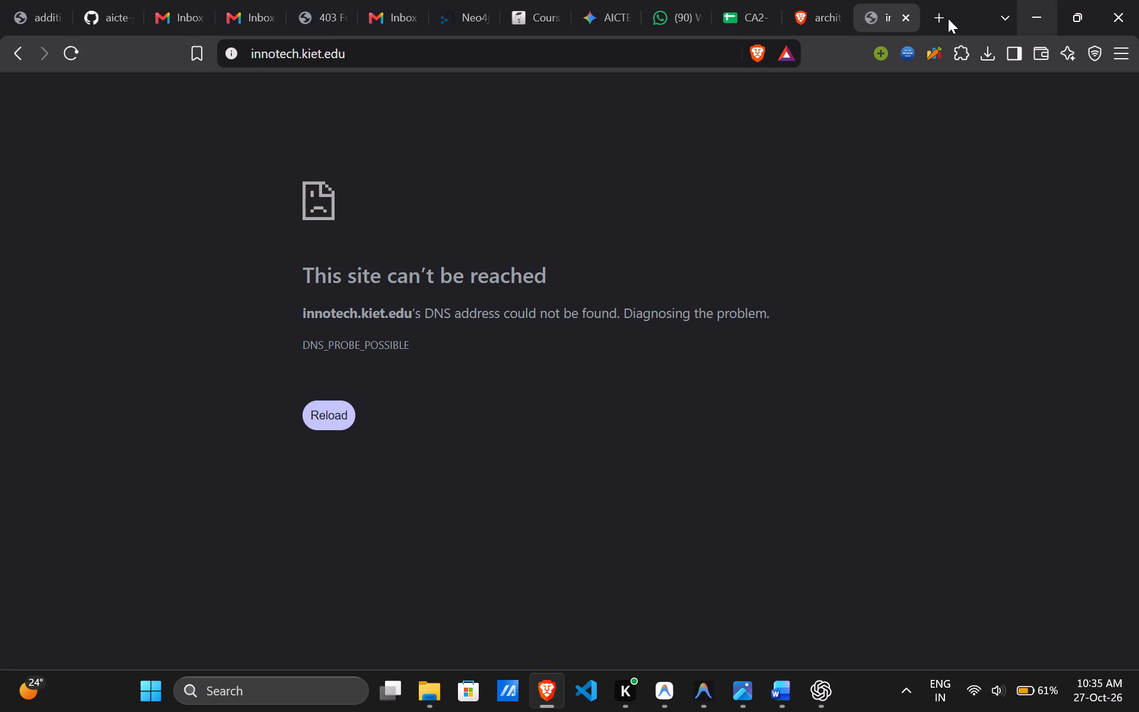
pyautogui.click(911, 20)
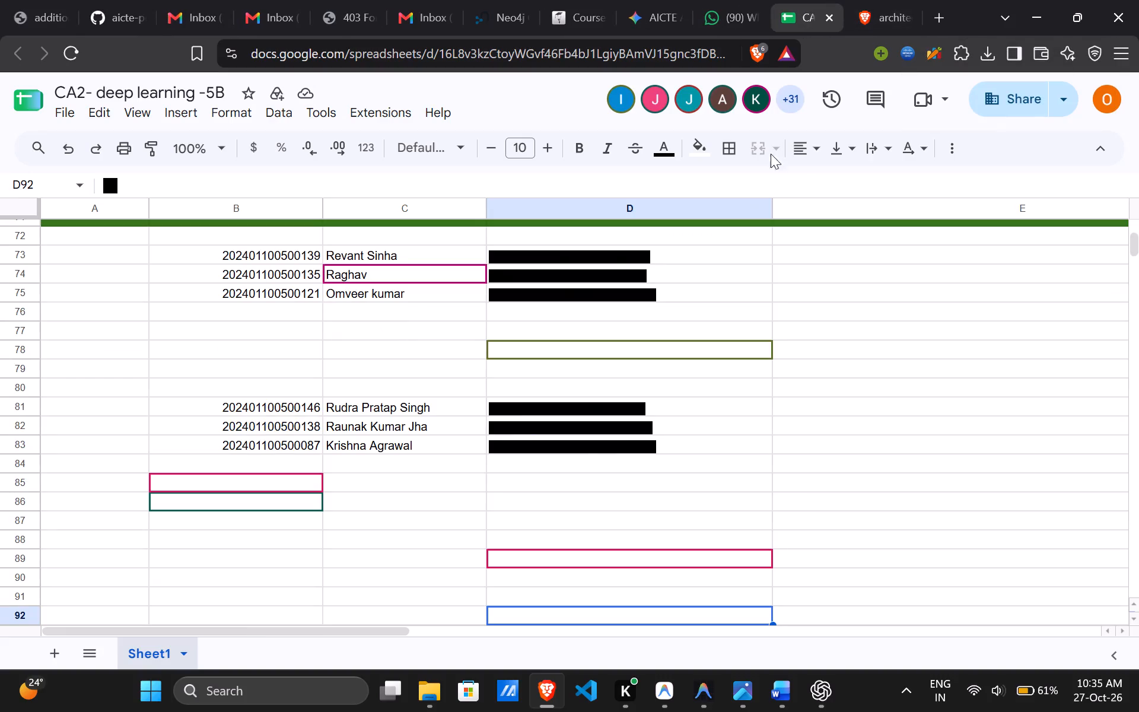
# Examine the sheet's group numbers, member rows and project titles between the header and the ungrouped rows near the end.
pyautogui.click(767, 377)
pyautogui.scroll(8, 767, 377)
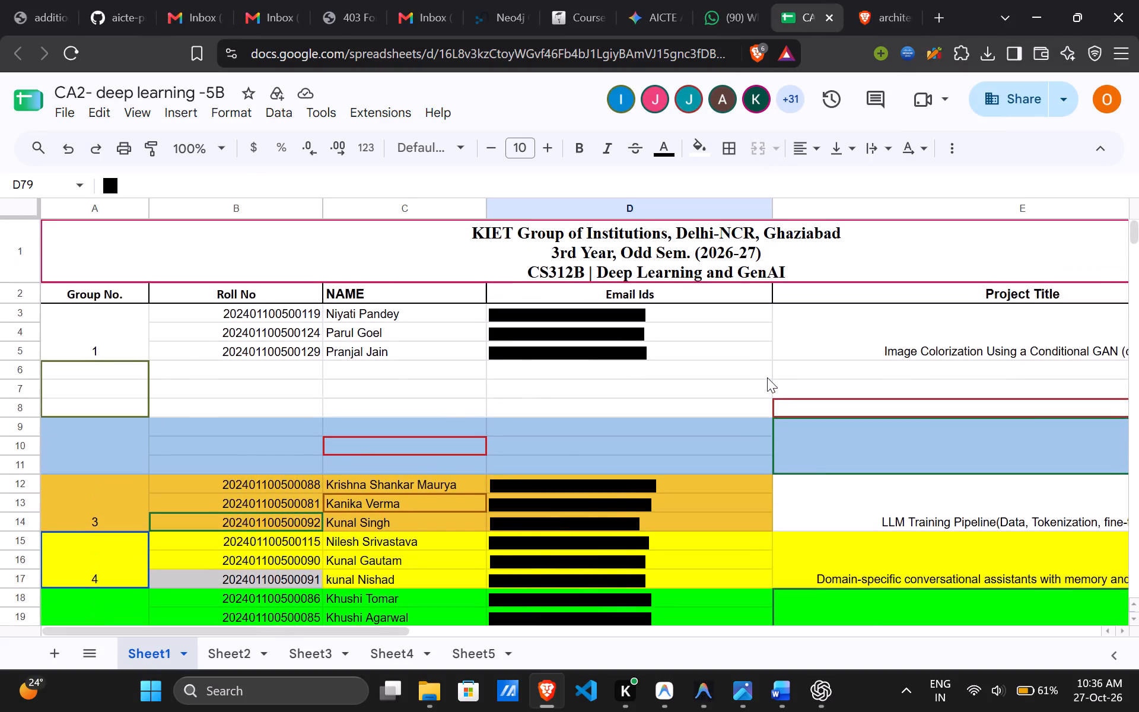
pyautogui.scroll(-1, 767, 377)
pyautogui.scroll(7, 807, 426)
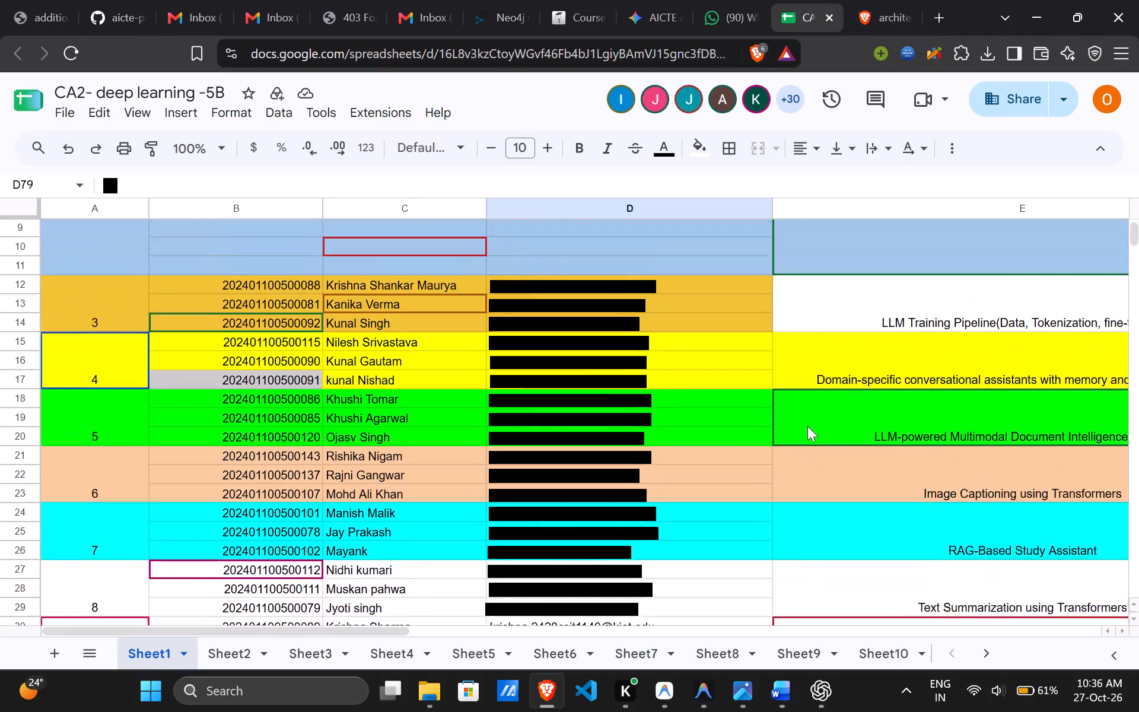
pyautogui.hscroll(-3, 807, 426)
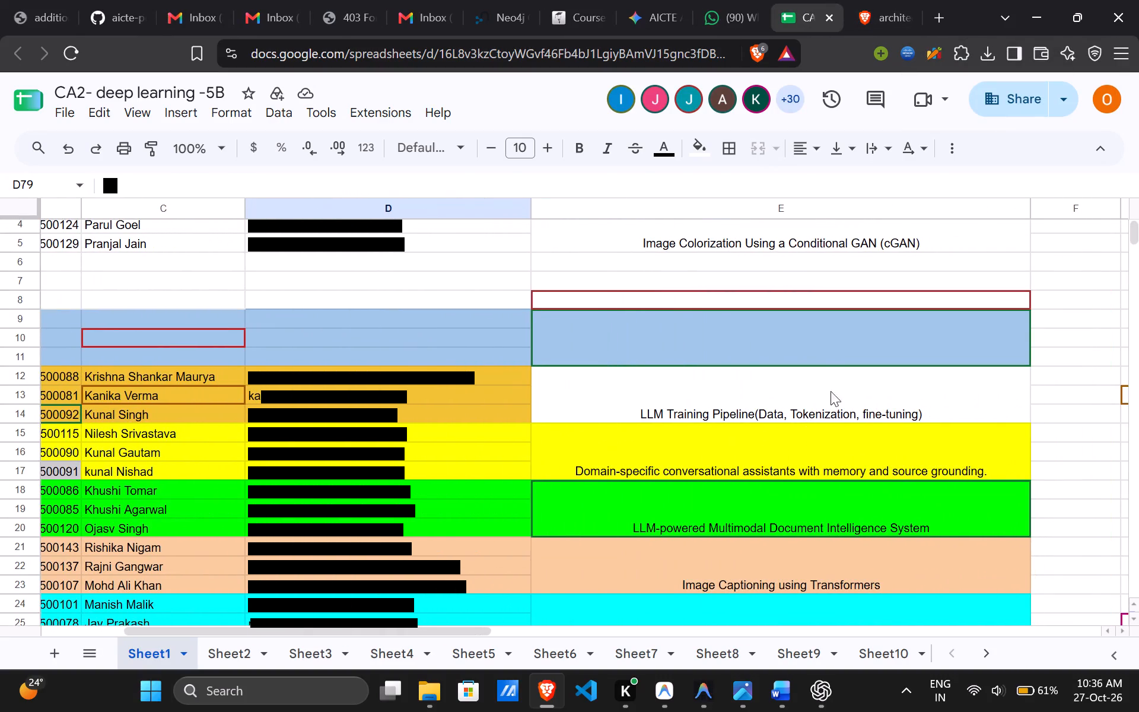
pyautogui.scroll(3, 825, 377)
pyautogui.hscroll(5, 798, 407)
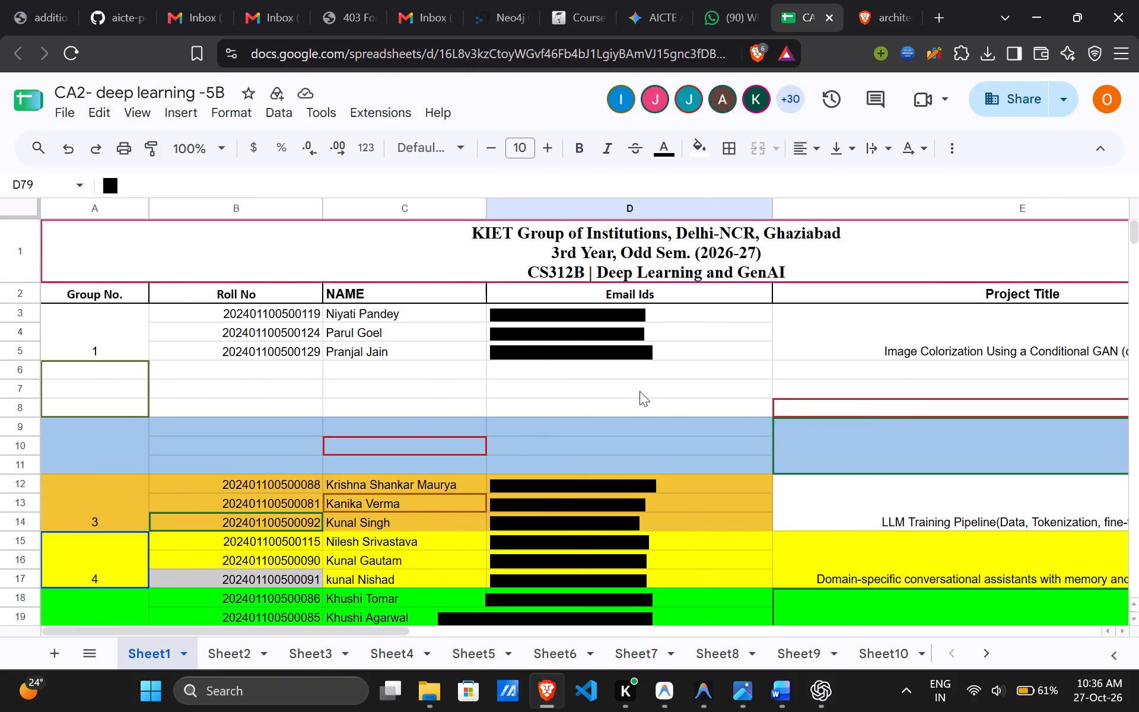
pyautogui.scroll(3, 640, 391)
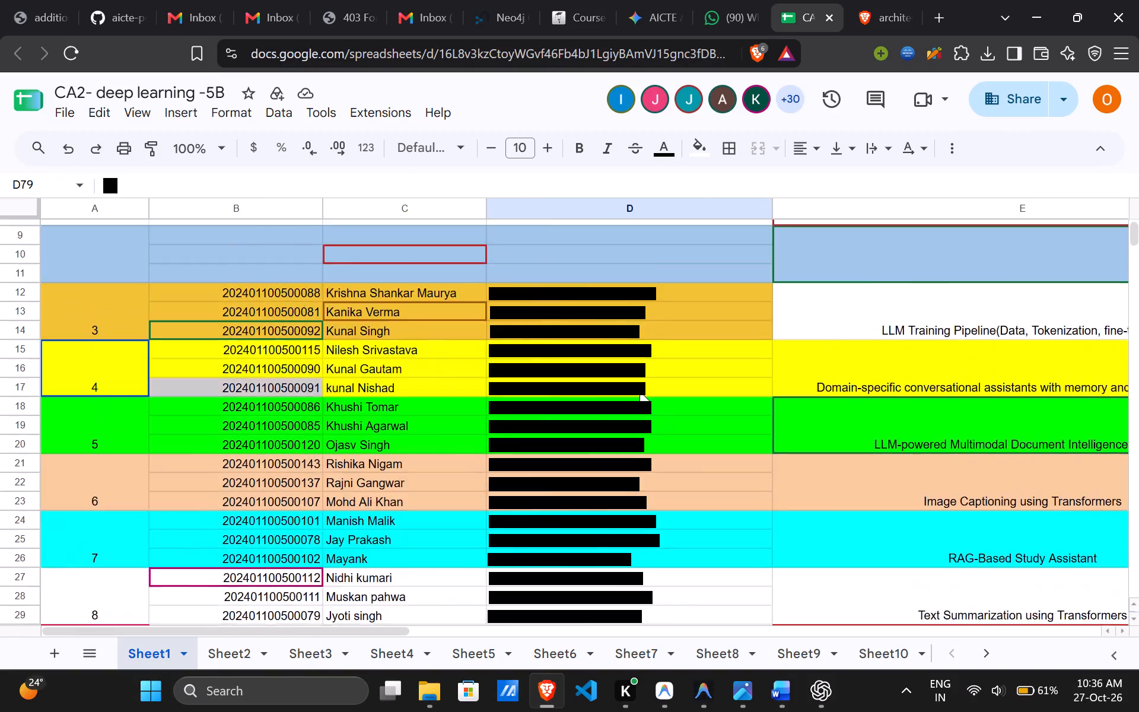
pyautogui.scroll(-1, 640, 391)
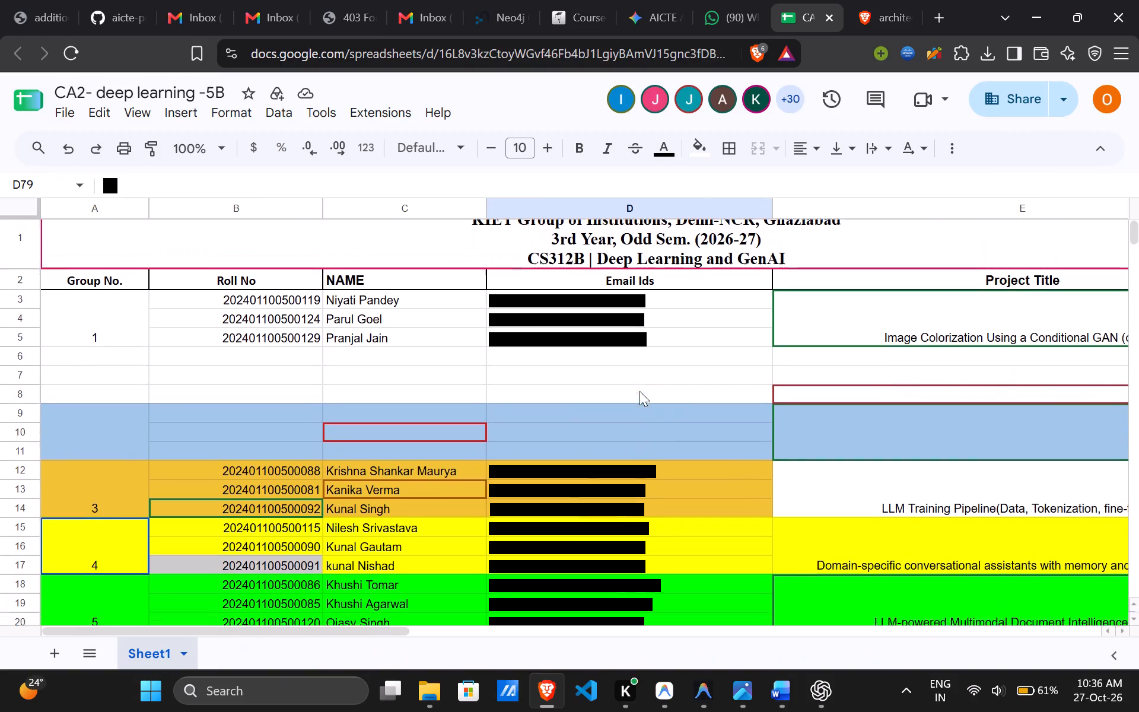
pyautogui.scroll(-1, 640, 391)
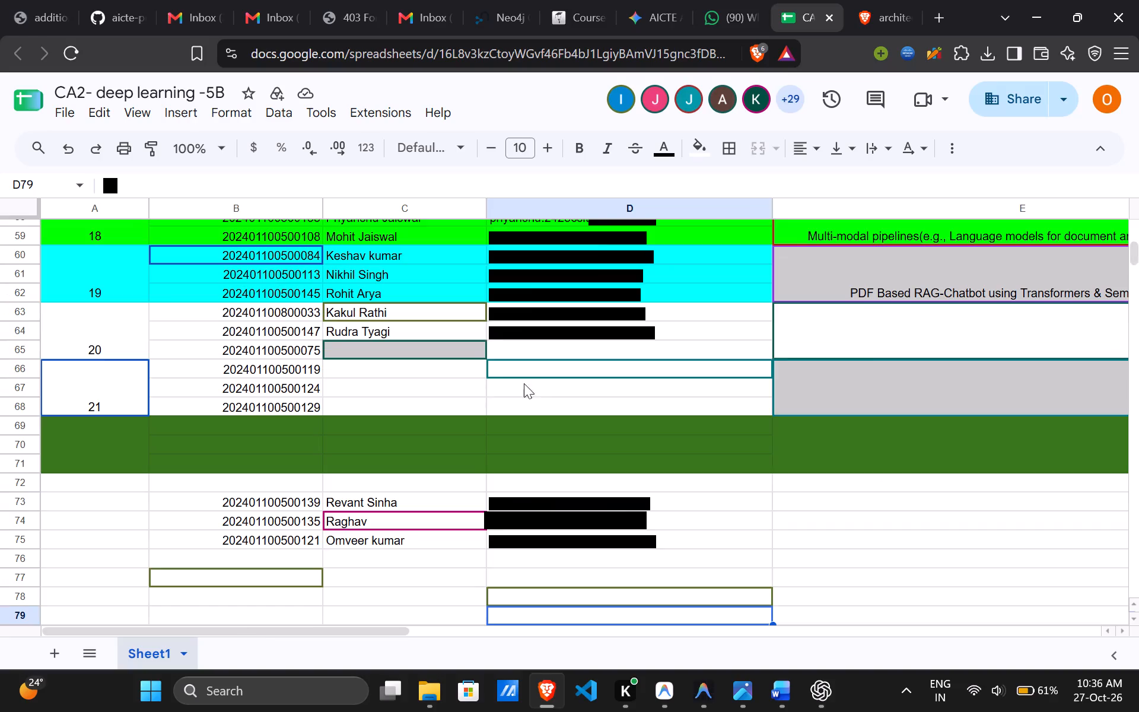
pyautogui.click(114, 581)
pyautogui.scroll(8, 114, 581)
pyautogui.scroll(-1, 114, 581)
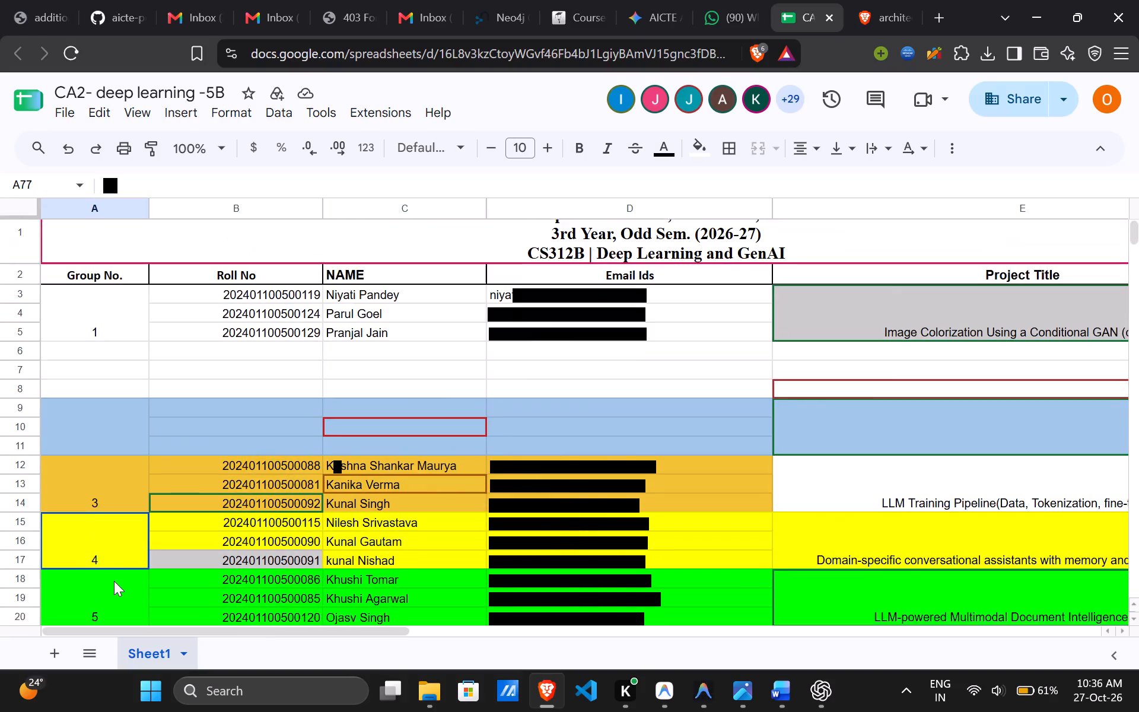
pyautogui.scroll(-1, 114, 581)
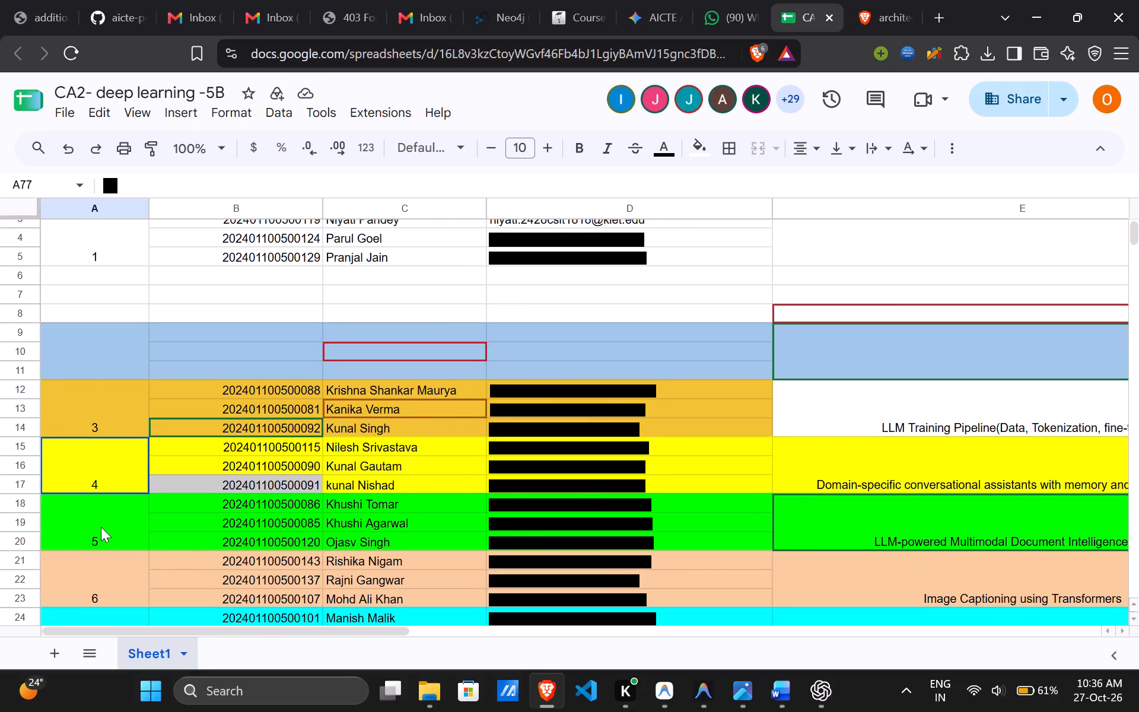
# Inspect group 5's number, its LLM-powered Multimodal Document Intelligence System title and its member email entries.
pyautogui.click(101, 527)
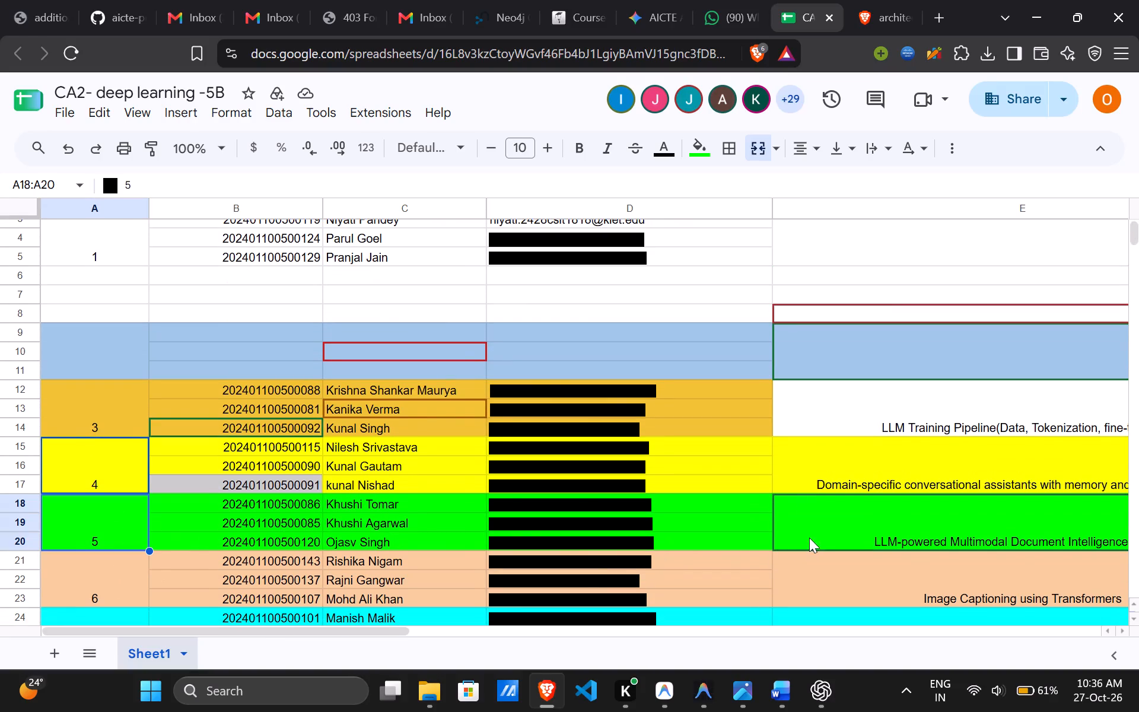
pyautogui.click(809, 538)
pyautogui.click(818, 520)
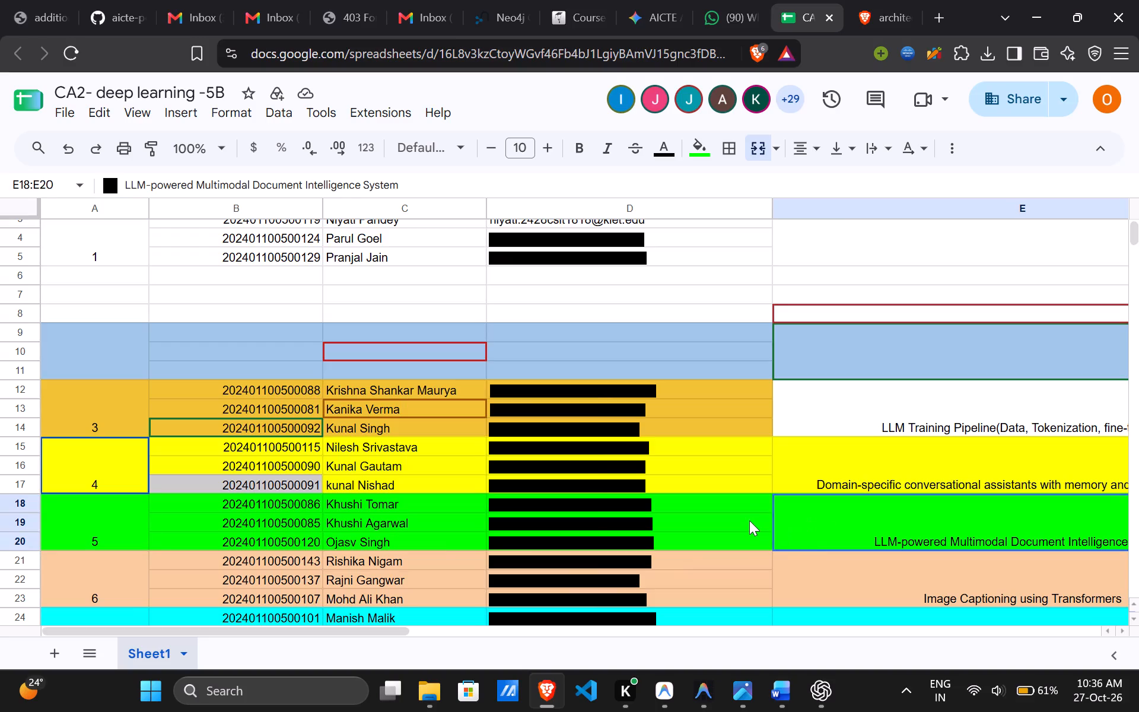
pyautogui.click(749, 520)
pyautogui.hscroll(-3, 812, 520)
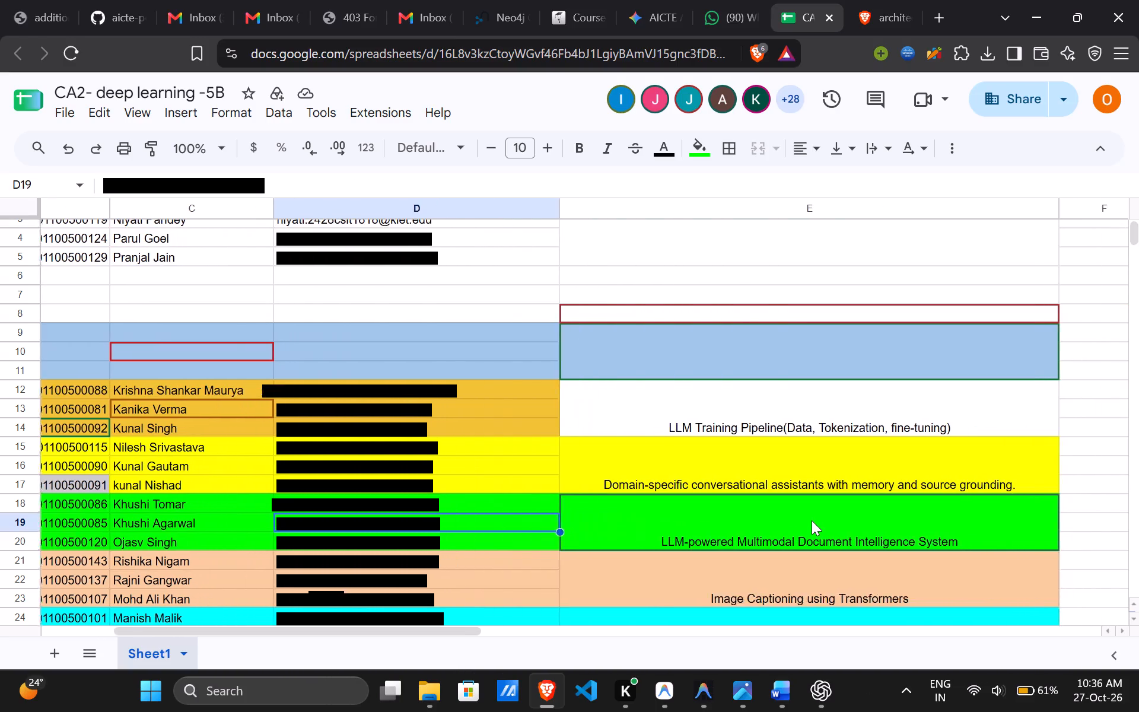
pyautogui.hscroll(-2, 812, 520)
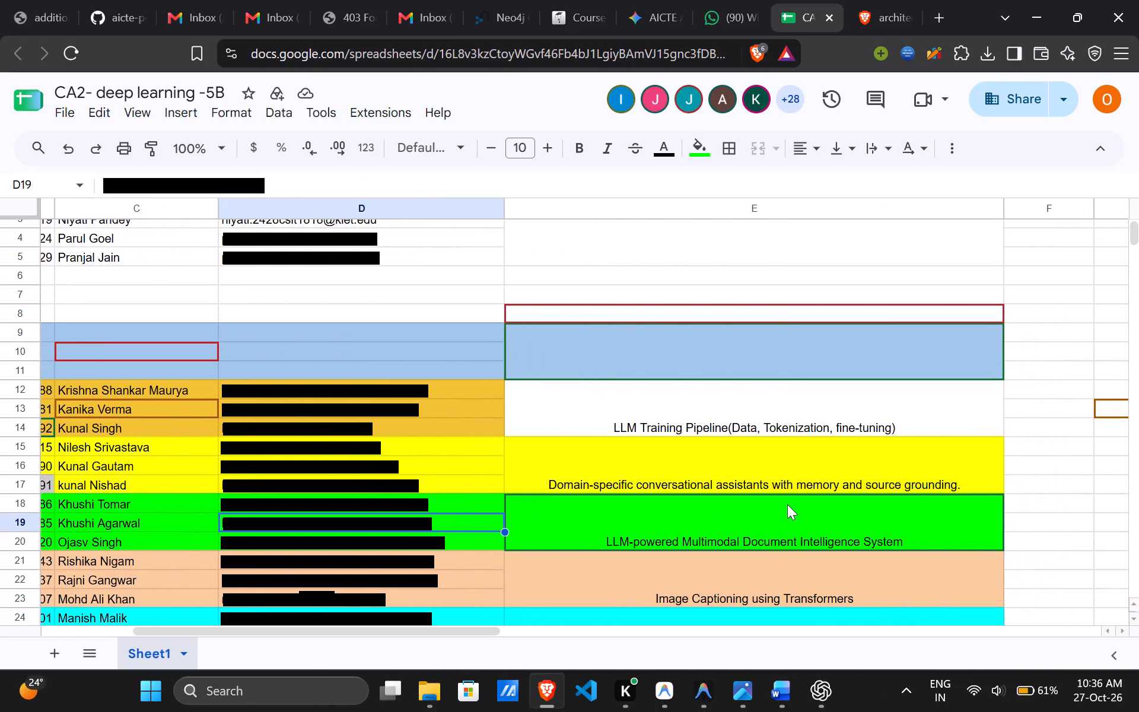
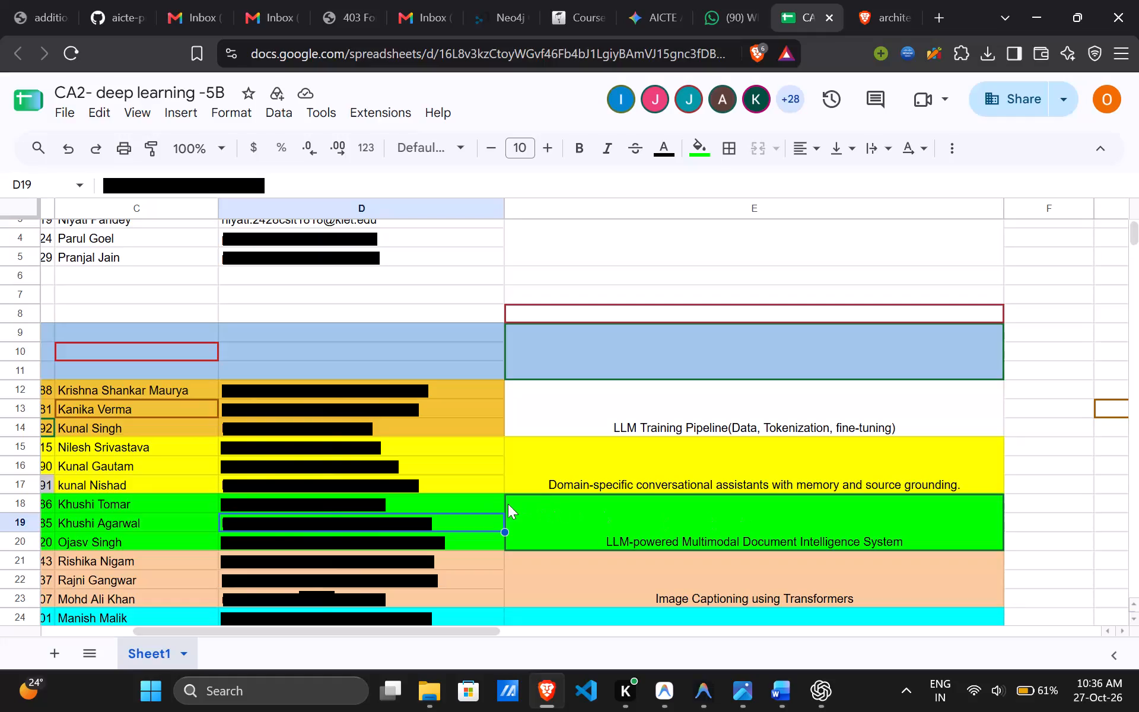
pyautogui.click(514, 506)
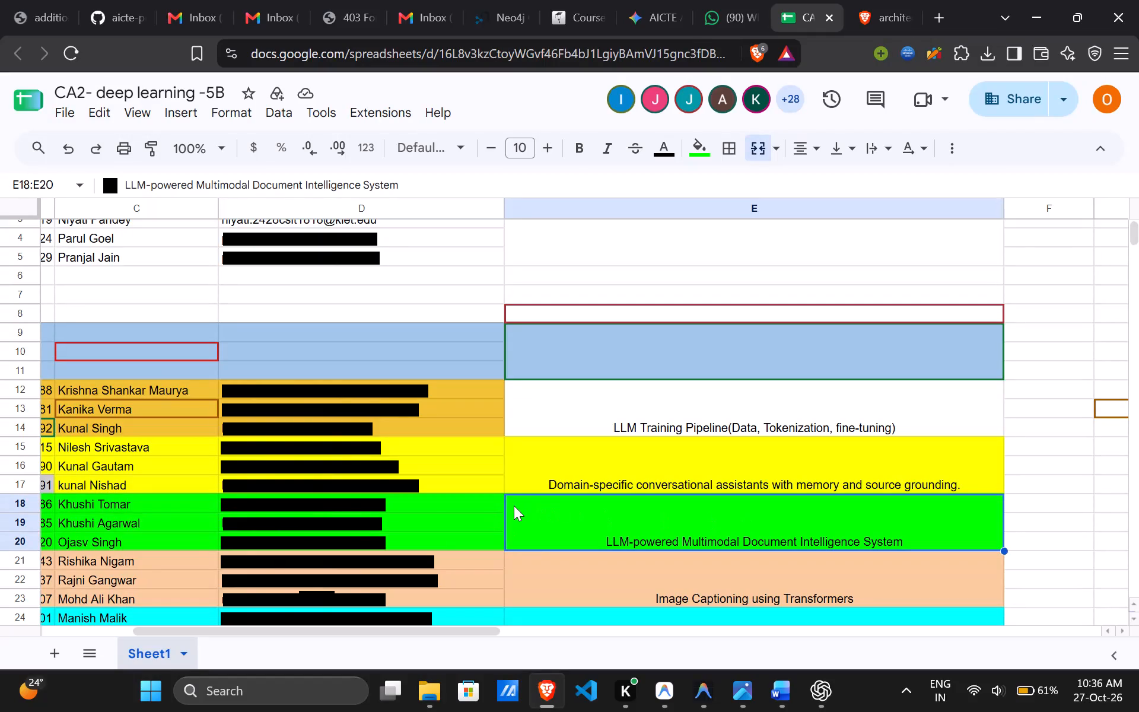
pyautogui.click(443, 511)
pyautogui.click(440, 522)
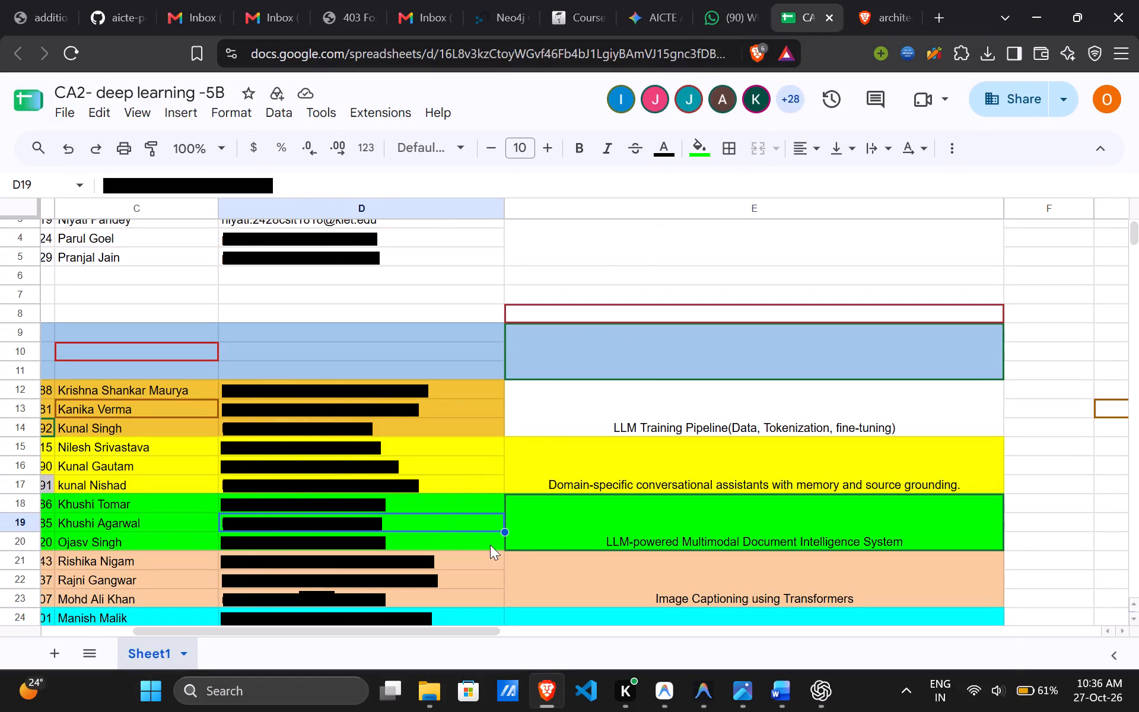
# Examine the other groups' members and project titles from group 5's title cell down to the ungrouped rows and back to the header.
pyautogui.click(556, 536)
pyautogui.hscroll(5, 556, 536)
pyautogui.scroll(-1, 556, 536)
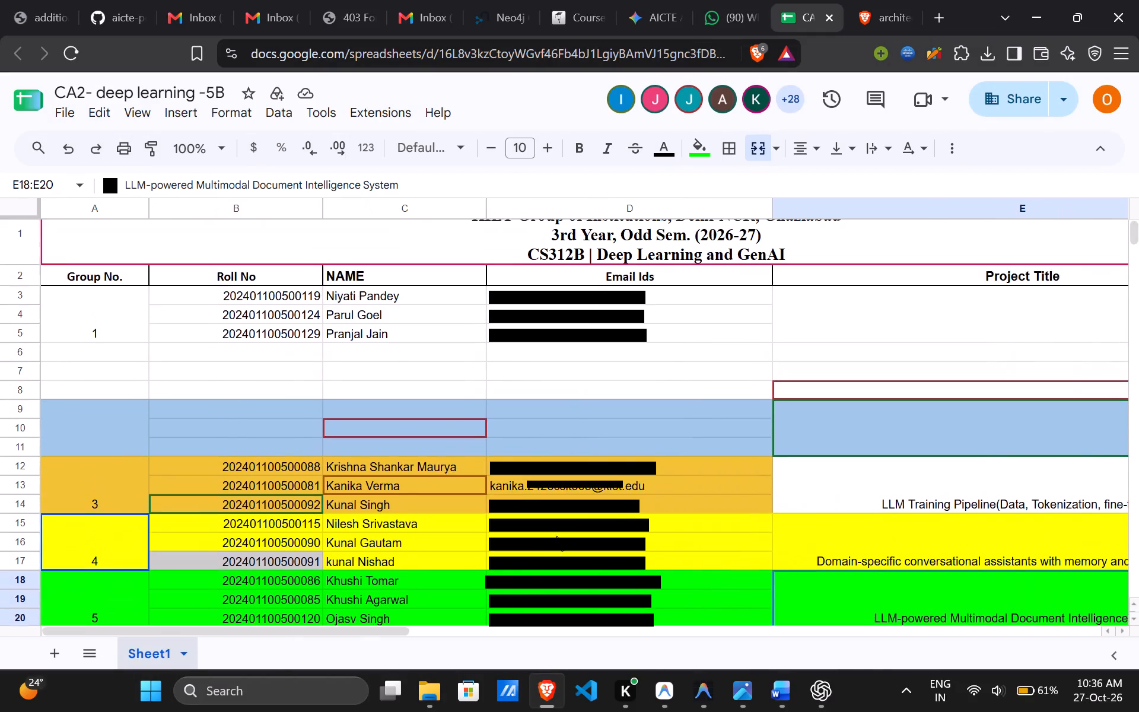
pyautogui.scroll(-6, 556, 536)
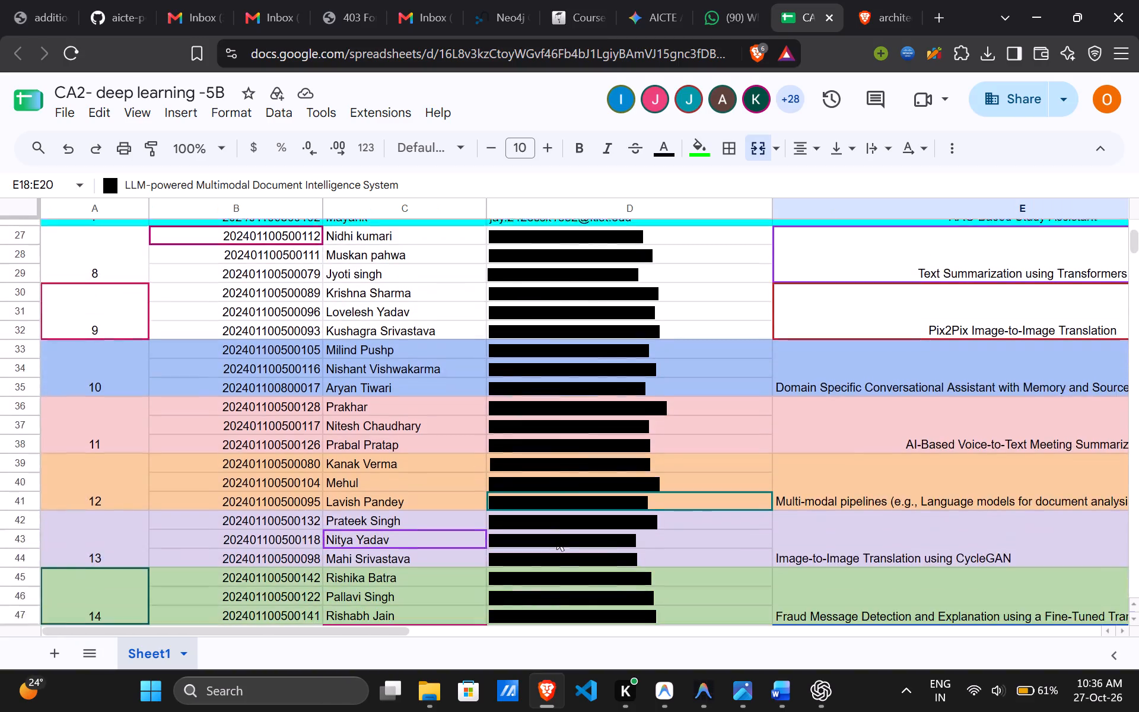
pyautogui.scroll(-5, 556, 536)
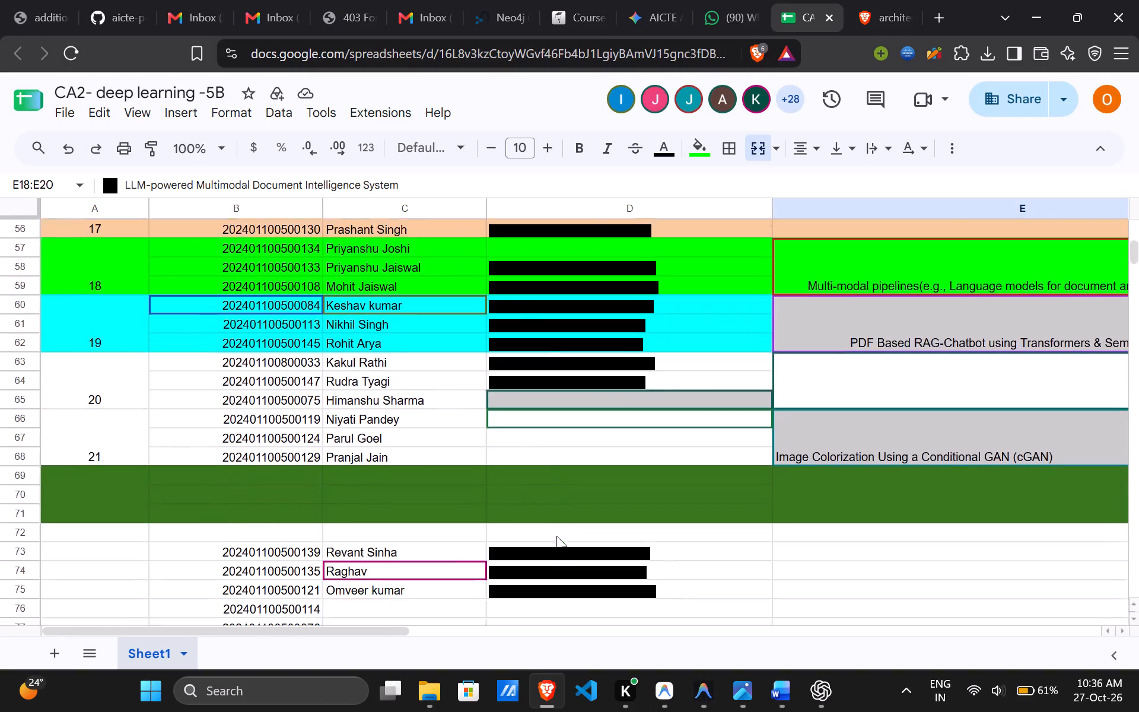
pyautogui.scroll(4, 556, 536)
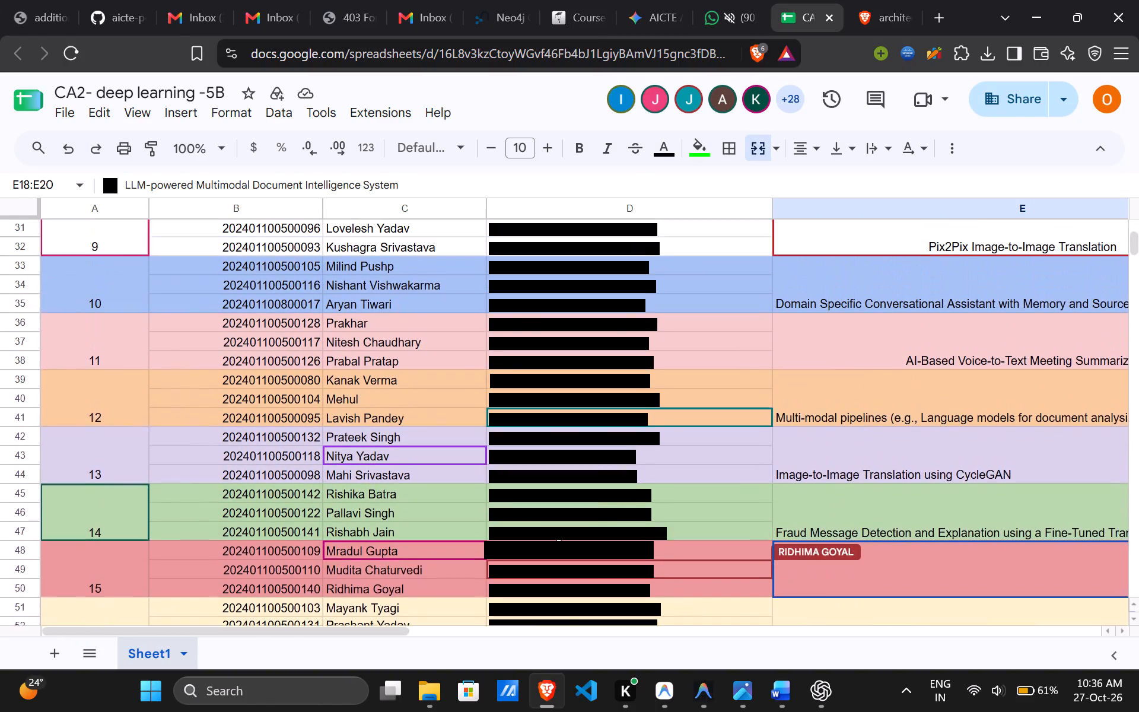
pyautogui.scroll(1, 556, 536)
pyautogui.hscroll(-3, 556, 536)
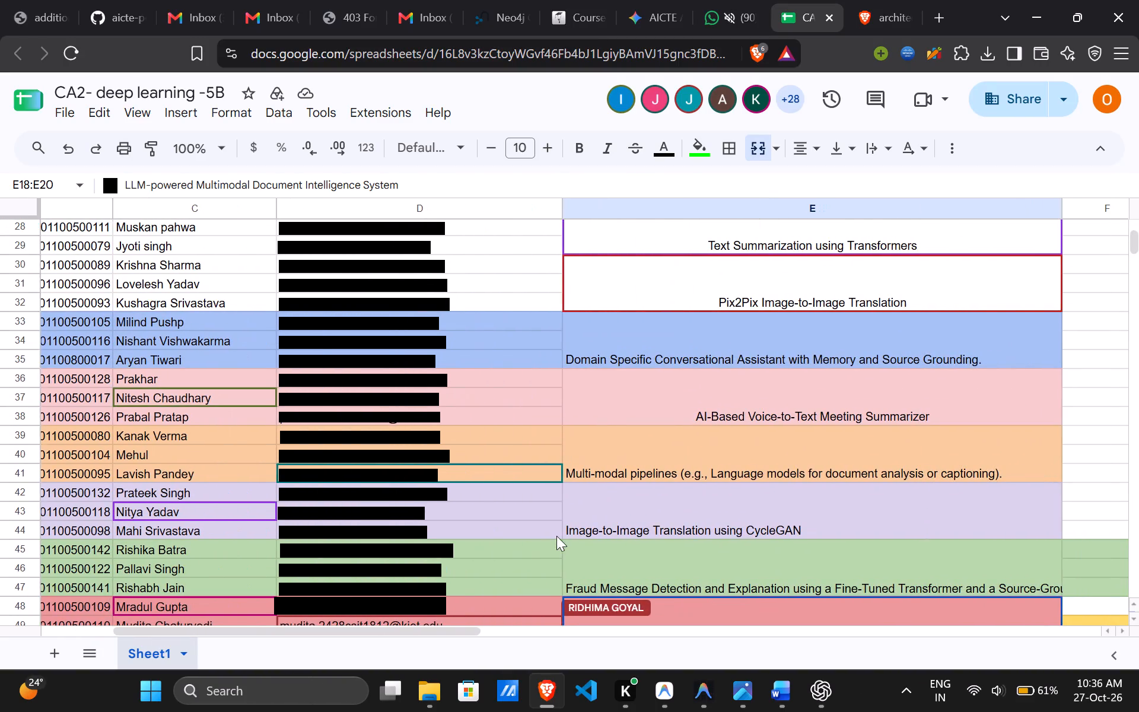
pyautogui.scroll(5, 556, 536)
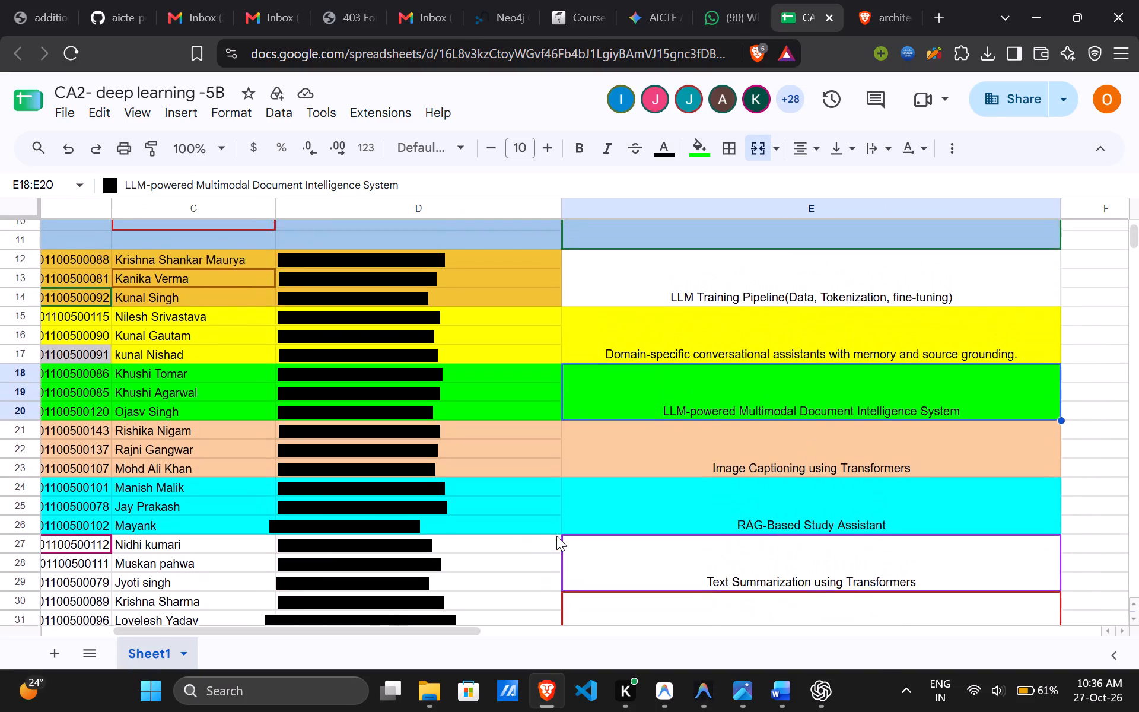
pyautogui.scroll(3, 556, 536)
# Recheck the group numbers, roll numbers, members and project titles from the header down to the ungrouped rows below group 21.
pyautogui.scroll(-1, 556, 536)
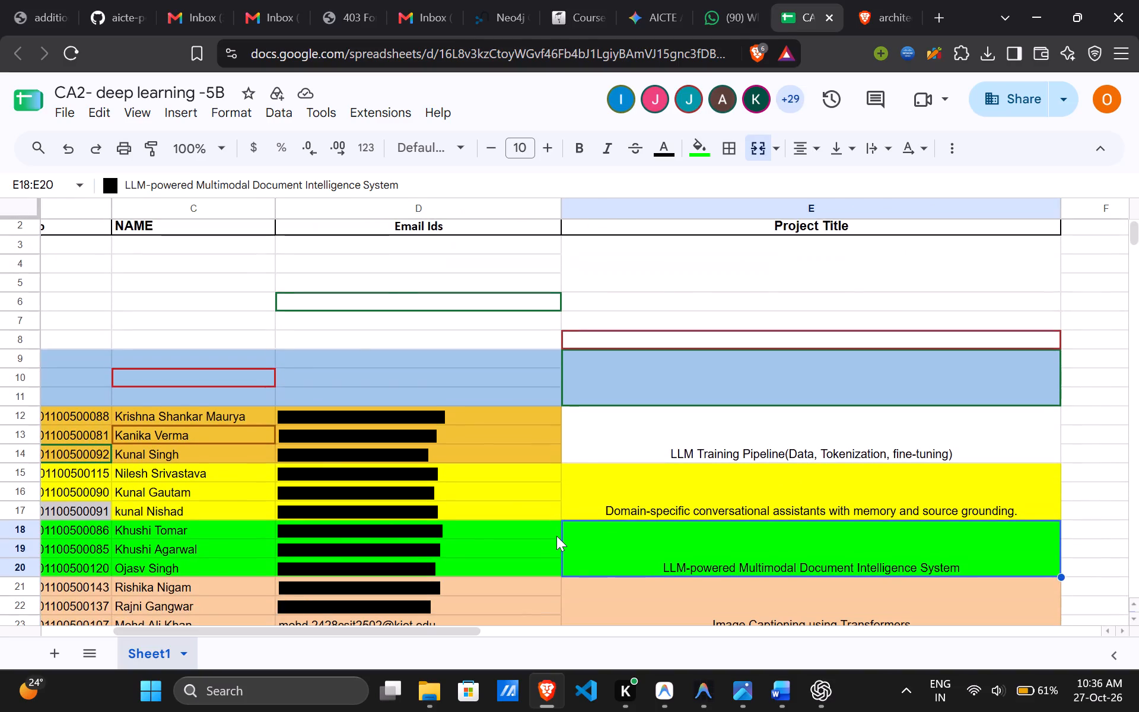
pyautogui.scroll(-1, 556, 536)
pyautogui.hscroll(5, 556, 536)
pyautogui.hscroll(-3, 556, 536)
pyautogui.hscroll(3, 556, 536)
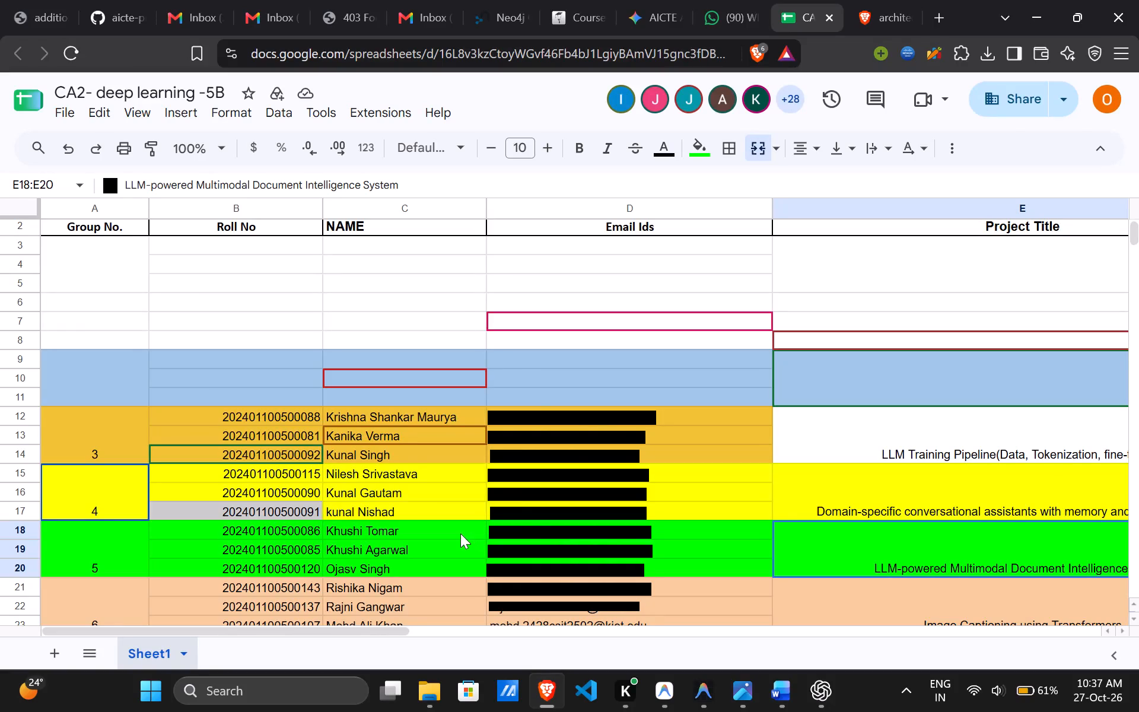
pyautogui.scroll(-8, 460, 533)
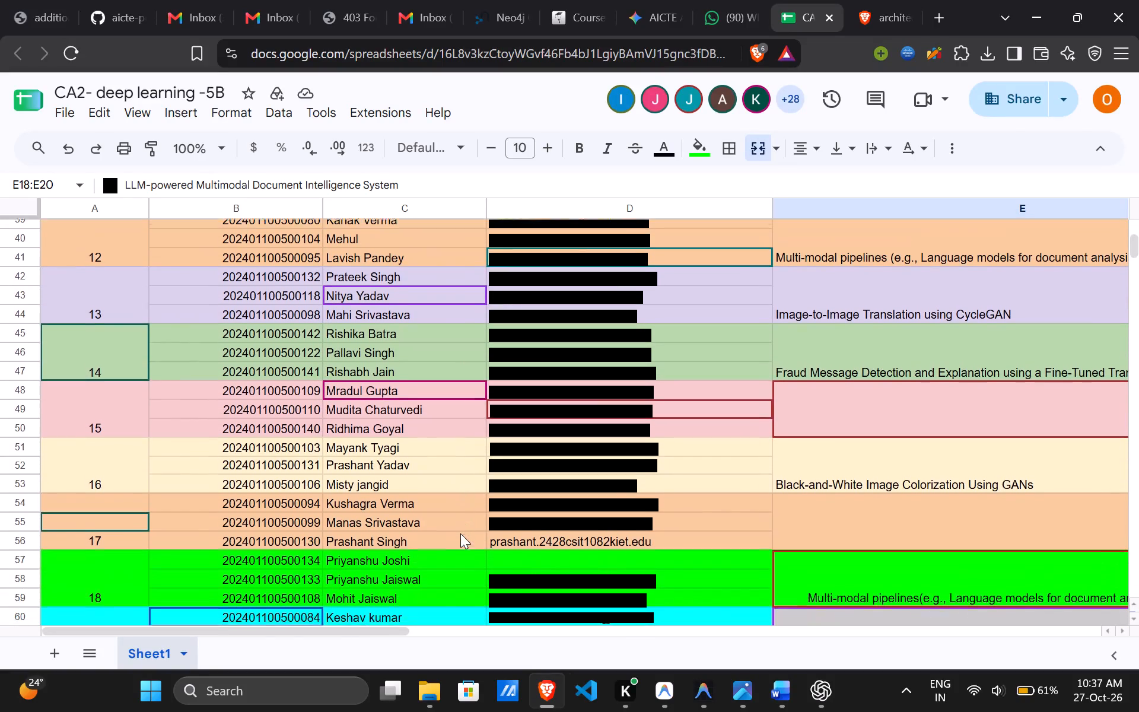
pyautogui.scroll(-5, 460, 533)
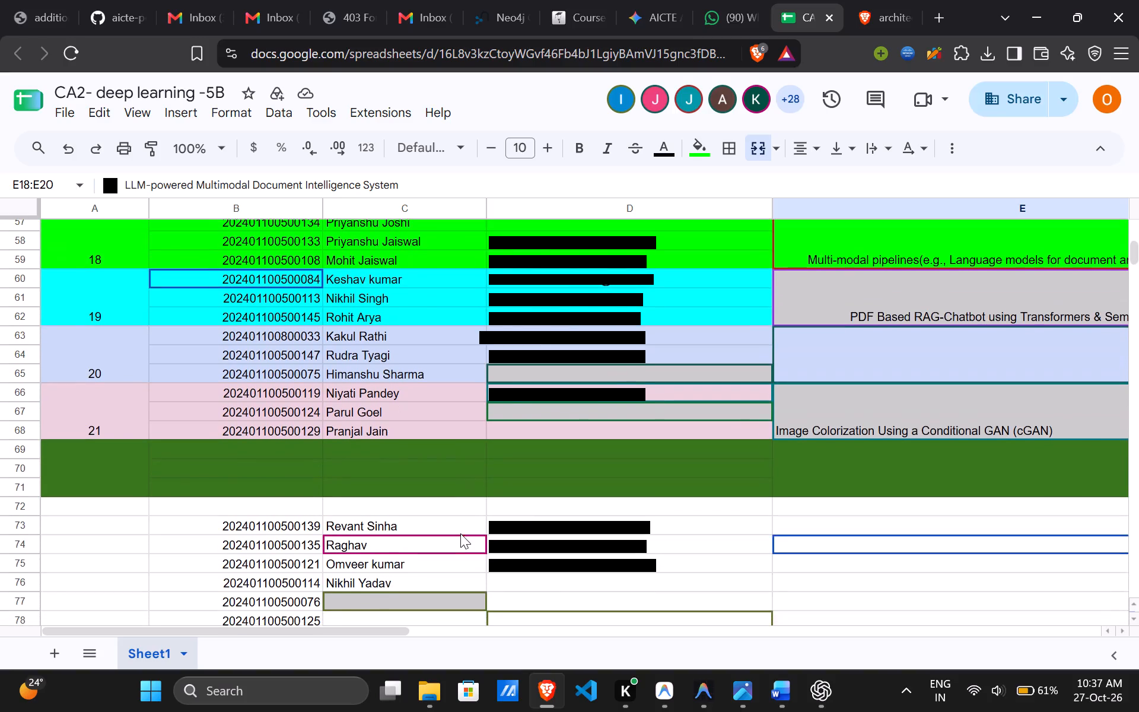